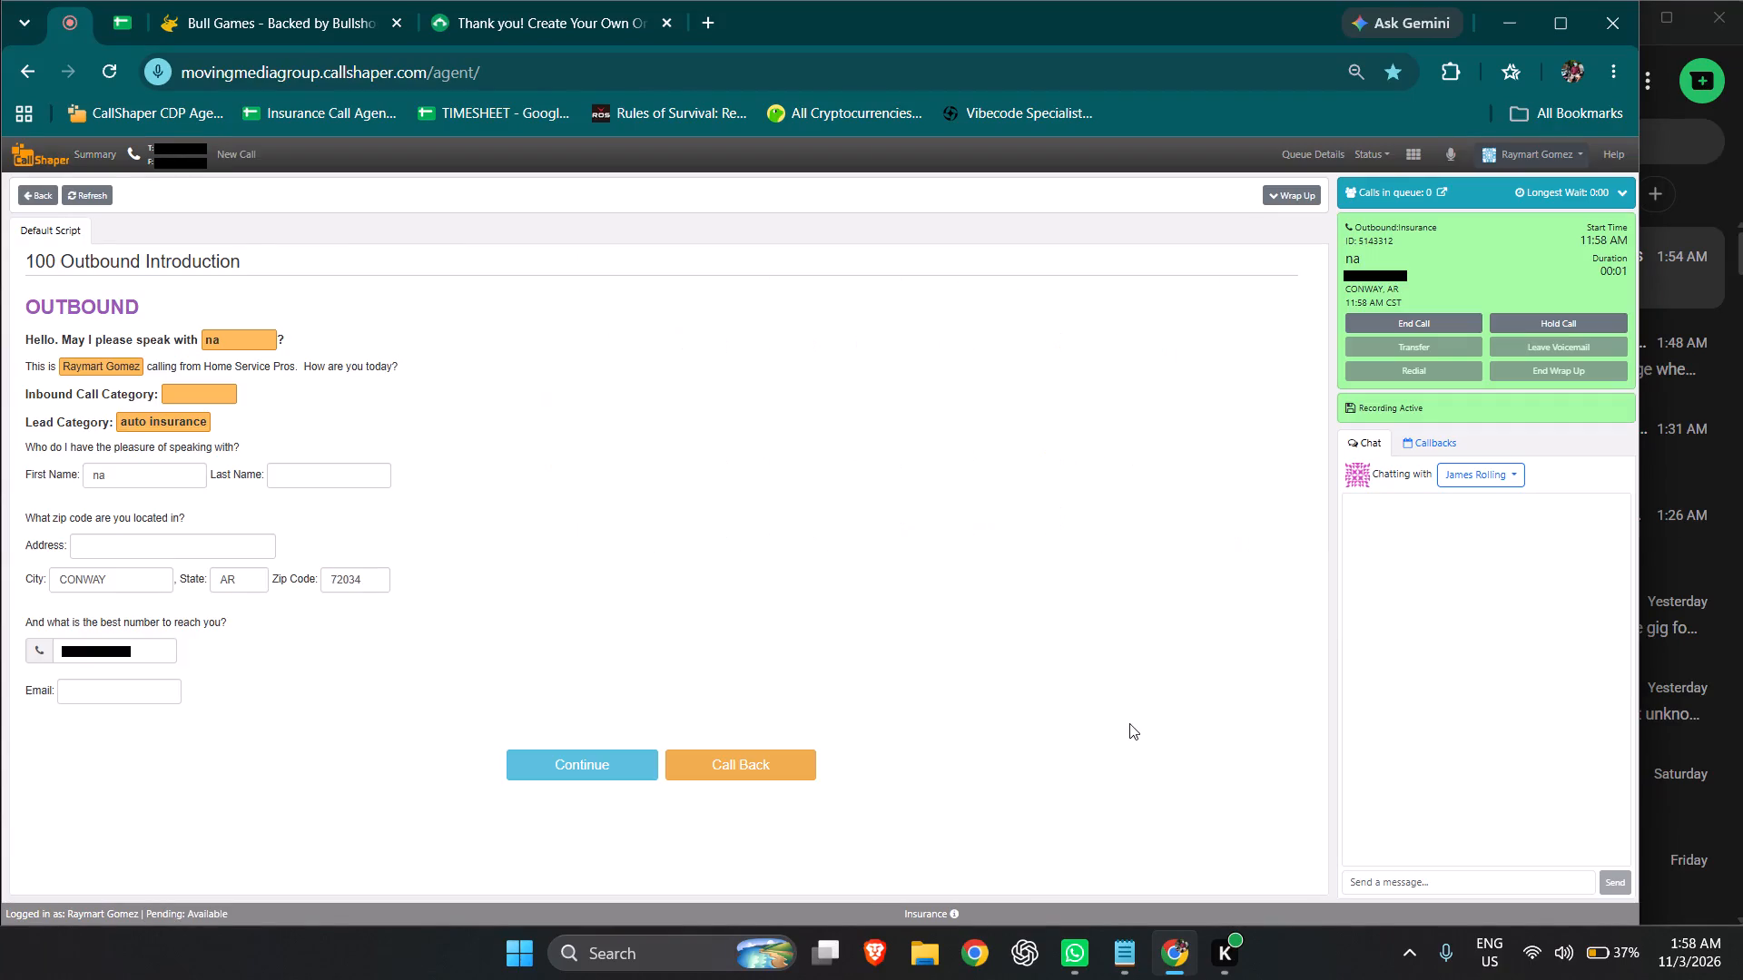
Advance the call script to Confirm Info and add "left vm" on a new line in the additional notes.
click(536, 761)
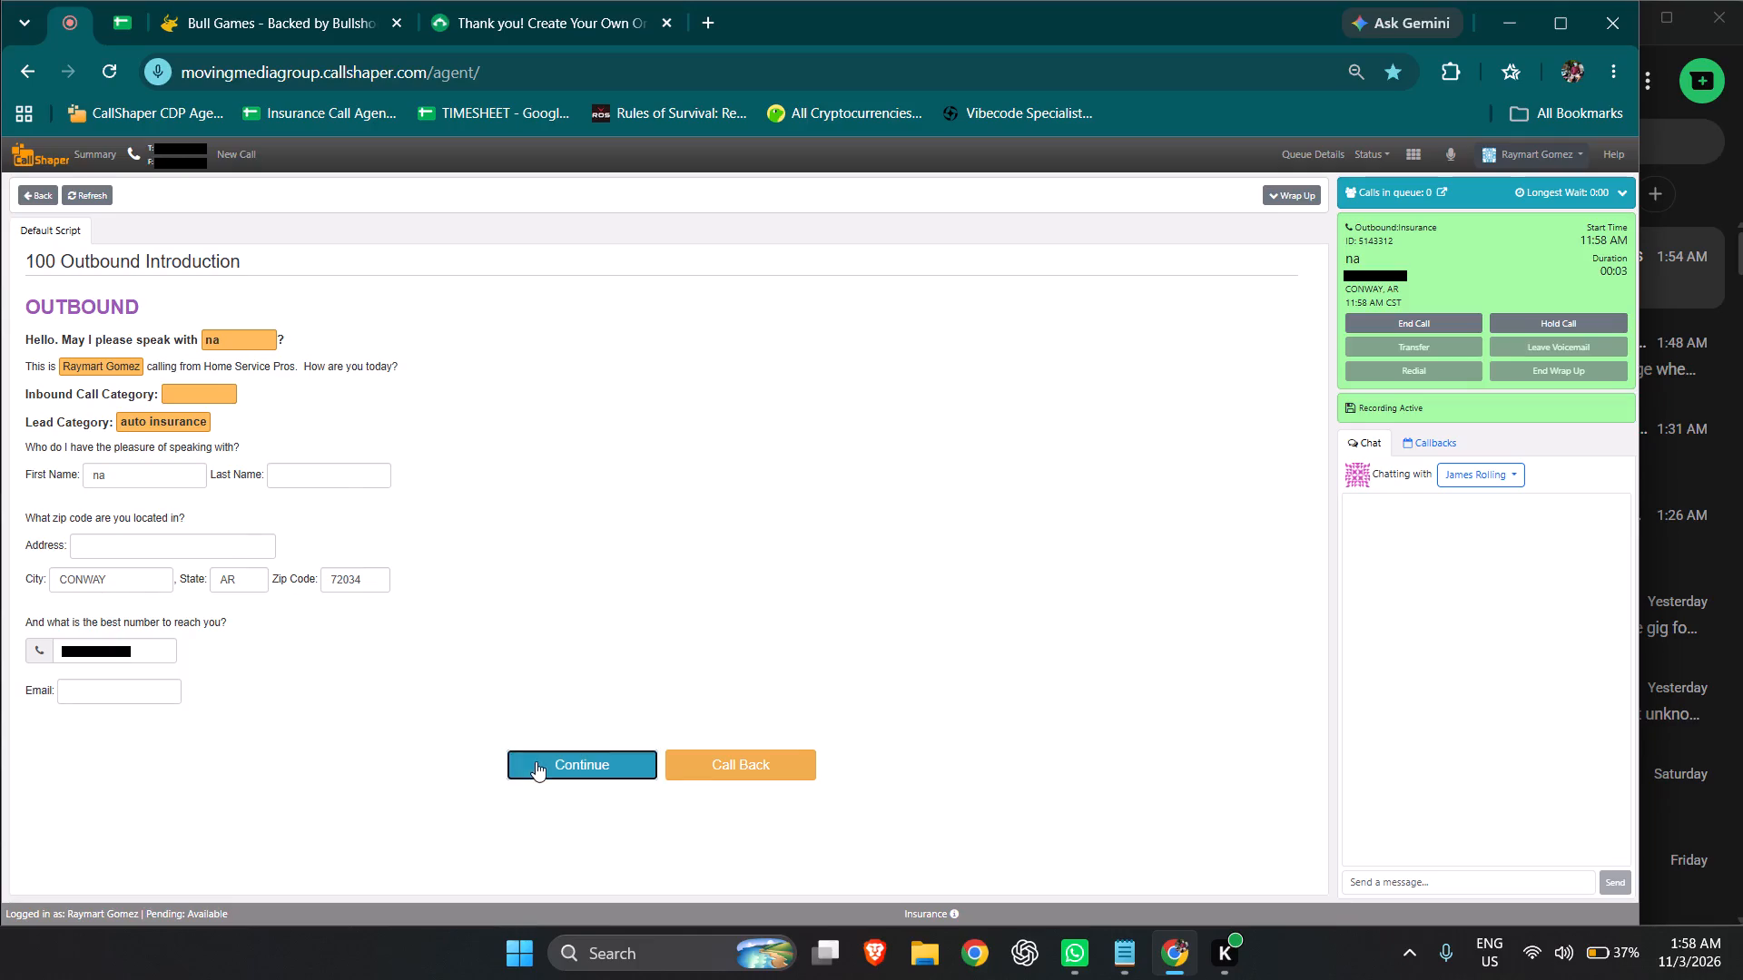
click(168, 322)
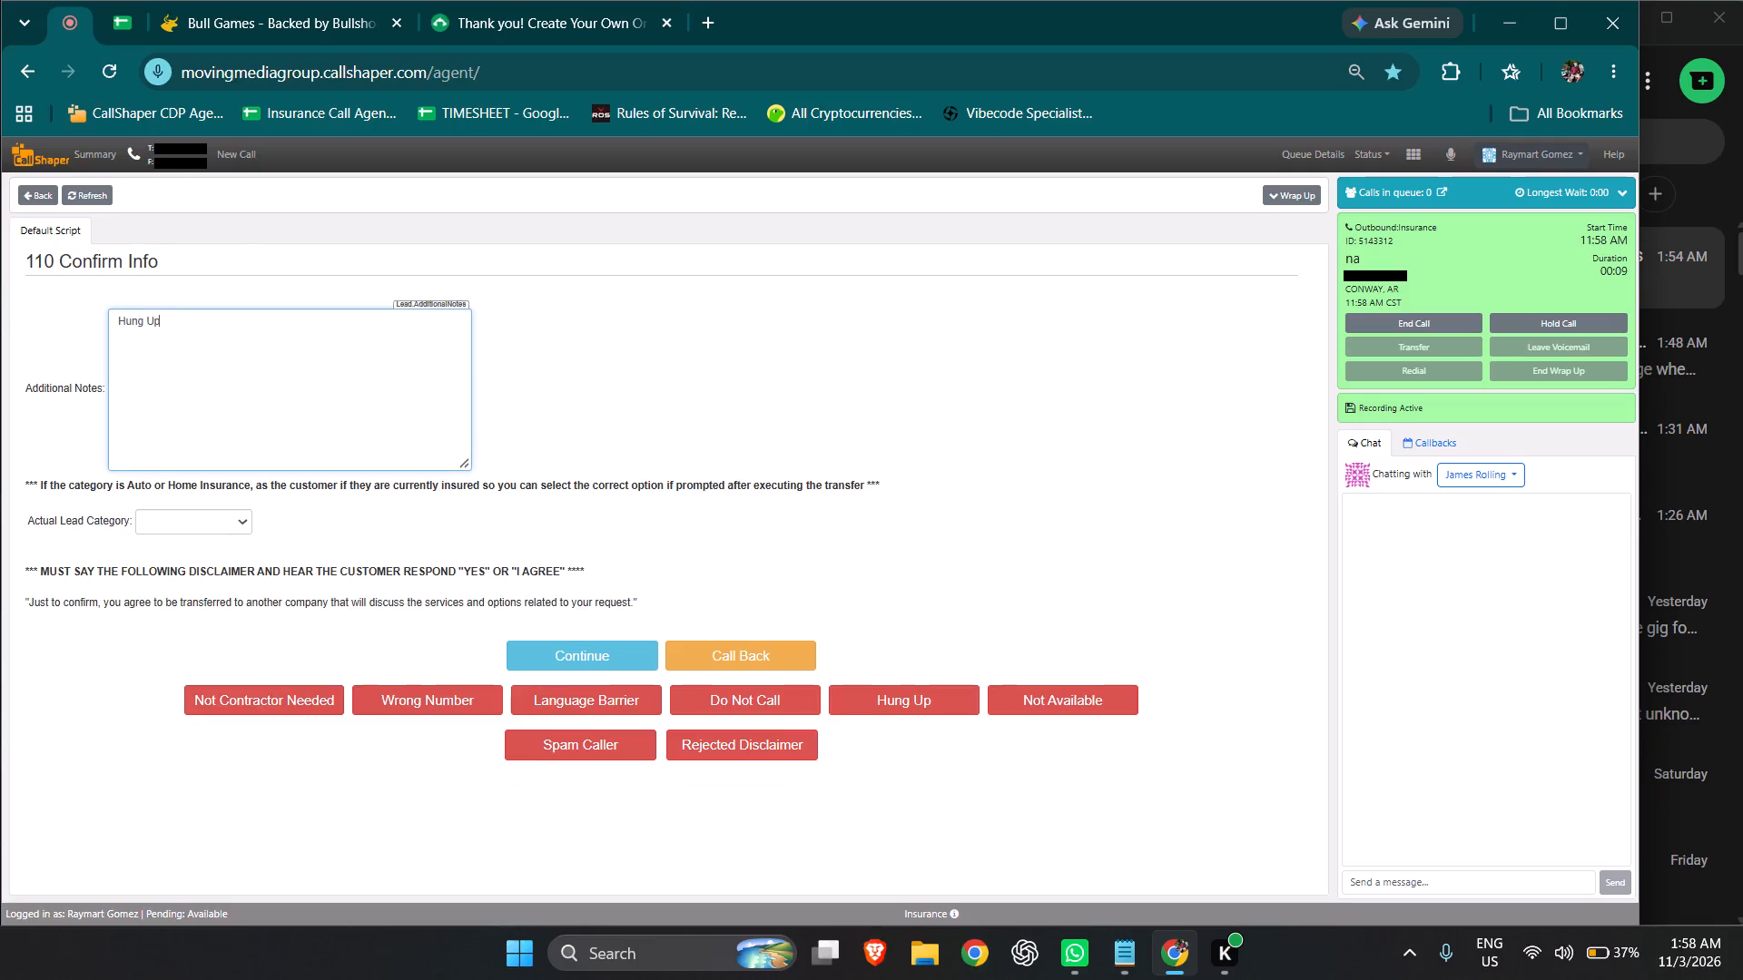
key(Return)
text(left vm)
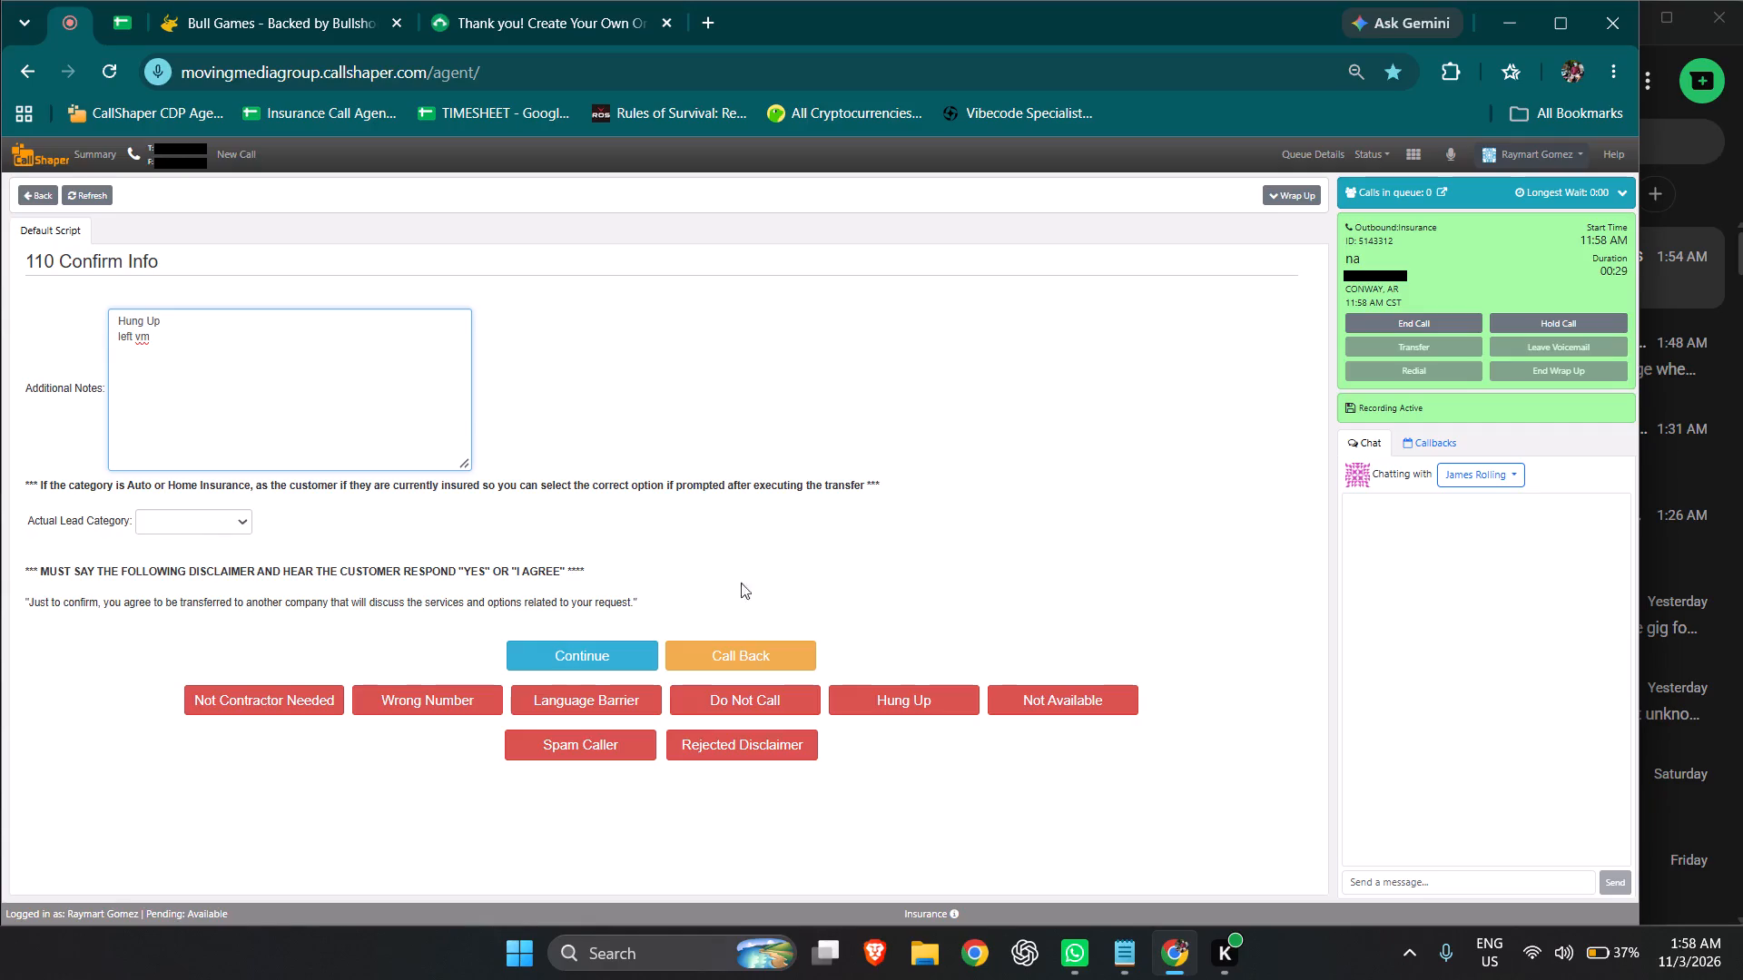
End the Conway, AR call, disposition it as Not Available and complete its wrap-up.
click(1441, 313)
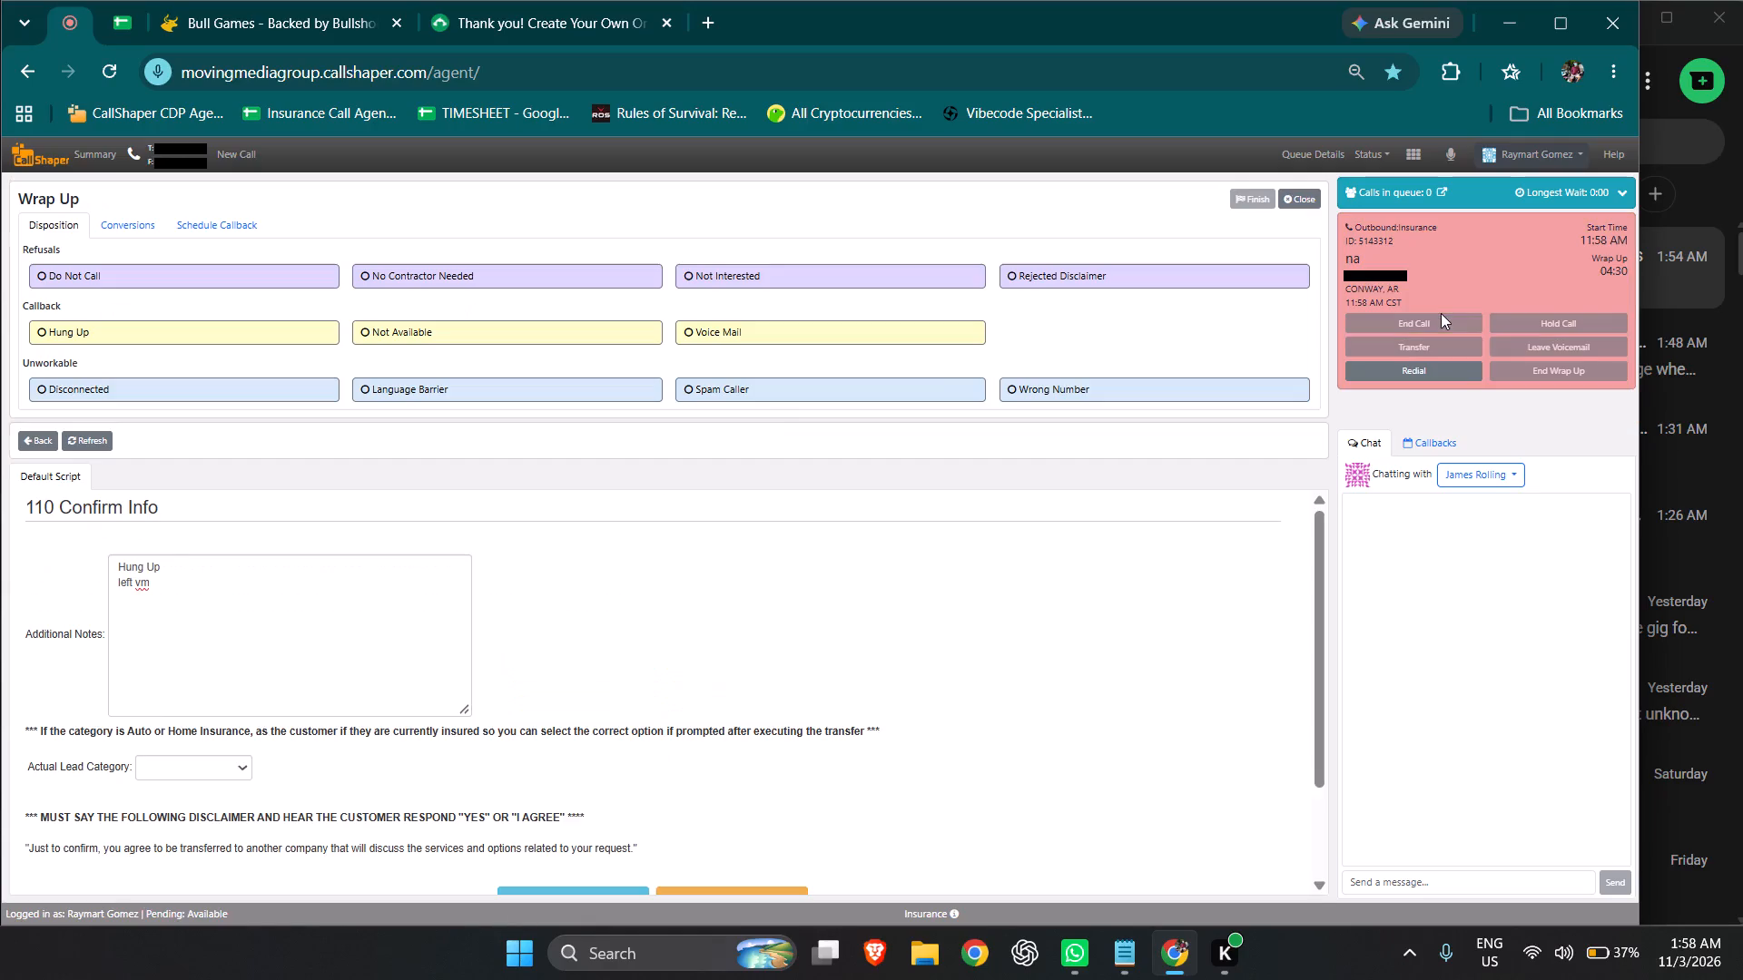
drag(480, 312, 482, 322)
click(482, 322)
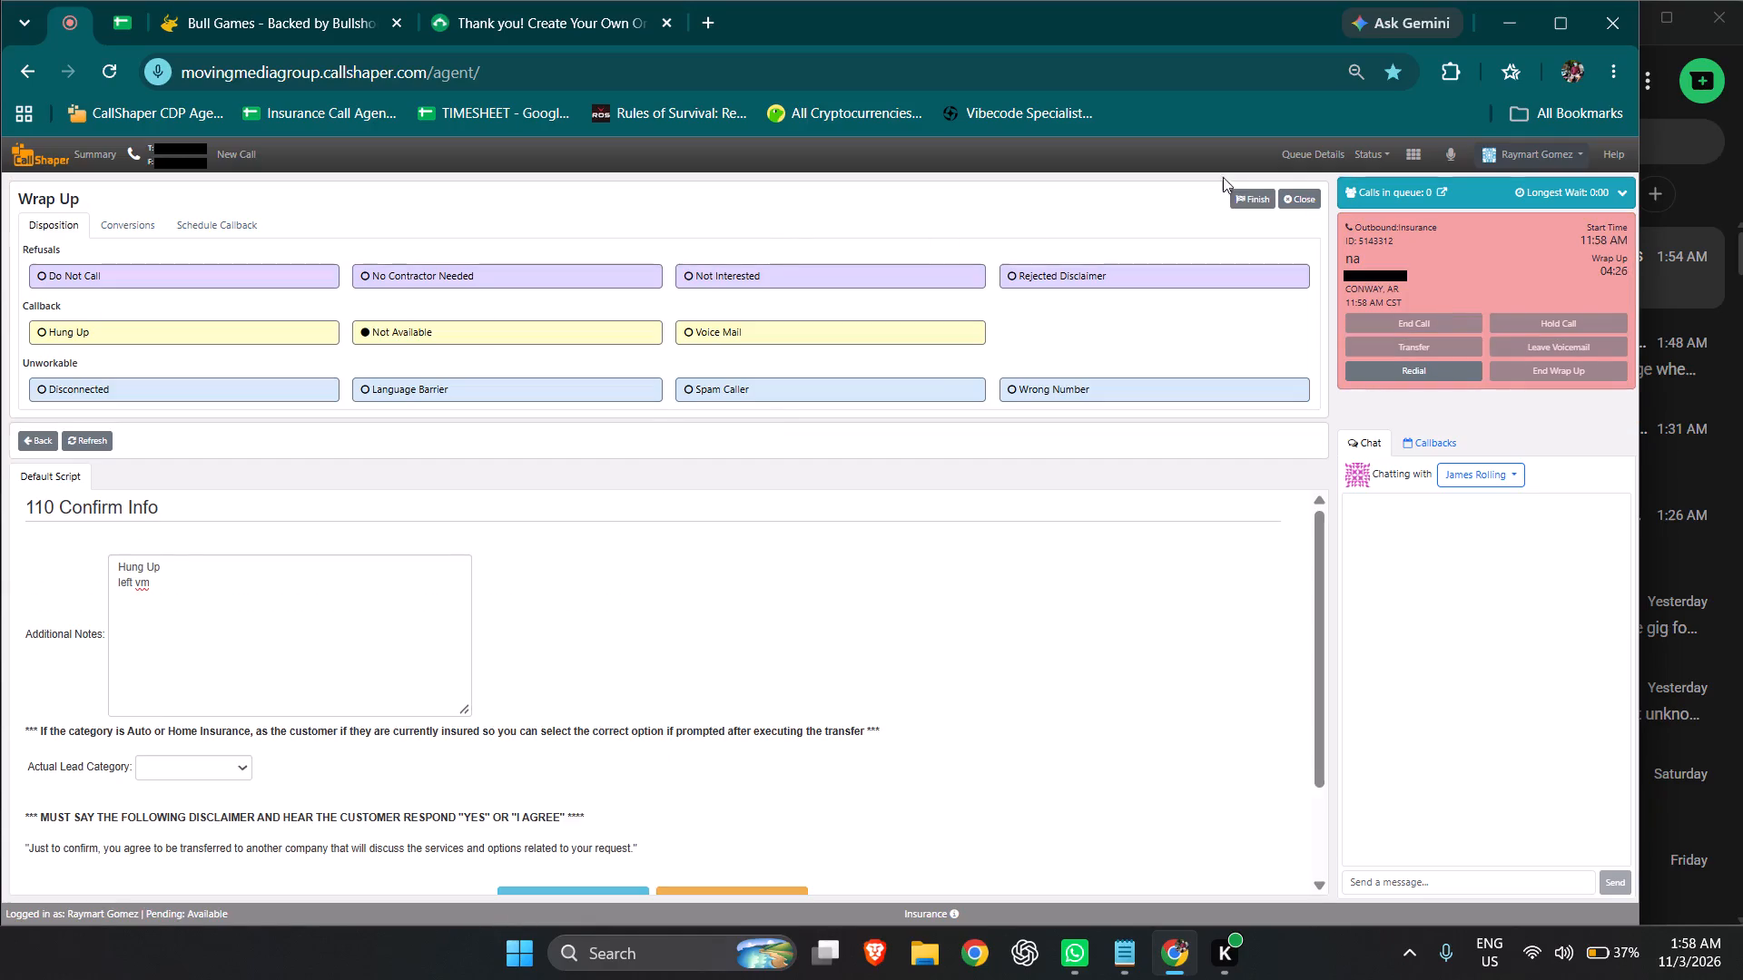
click(1269, 191)
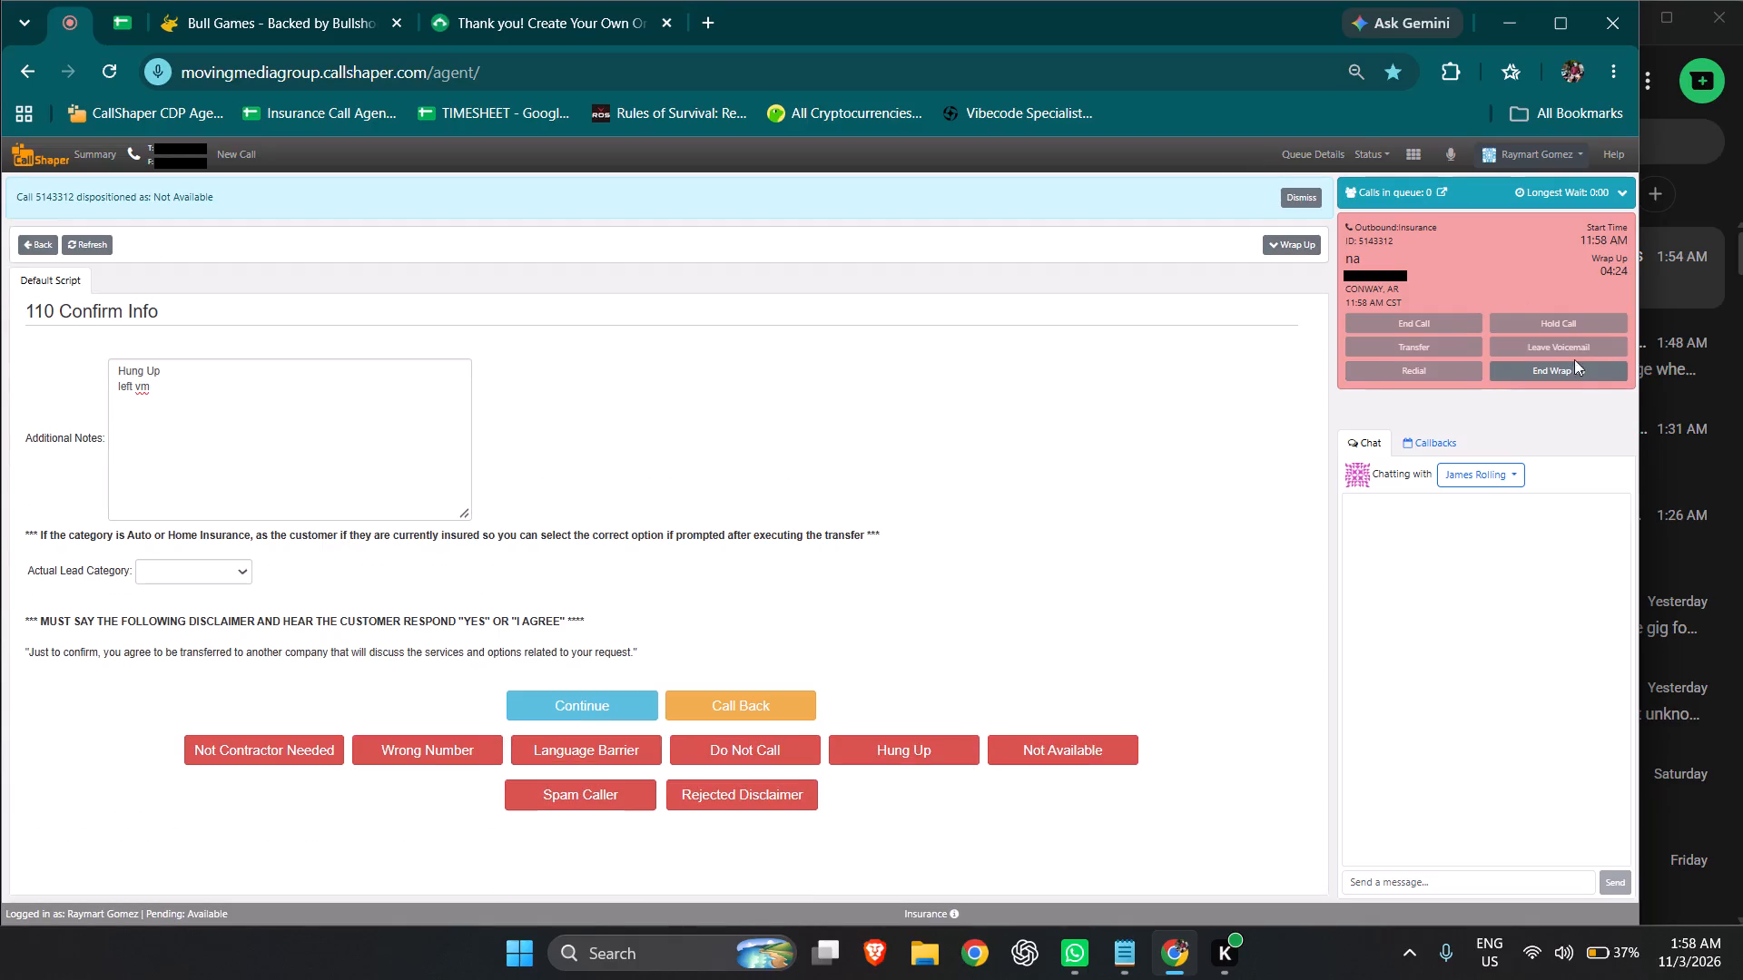
click(1591, 370)
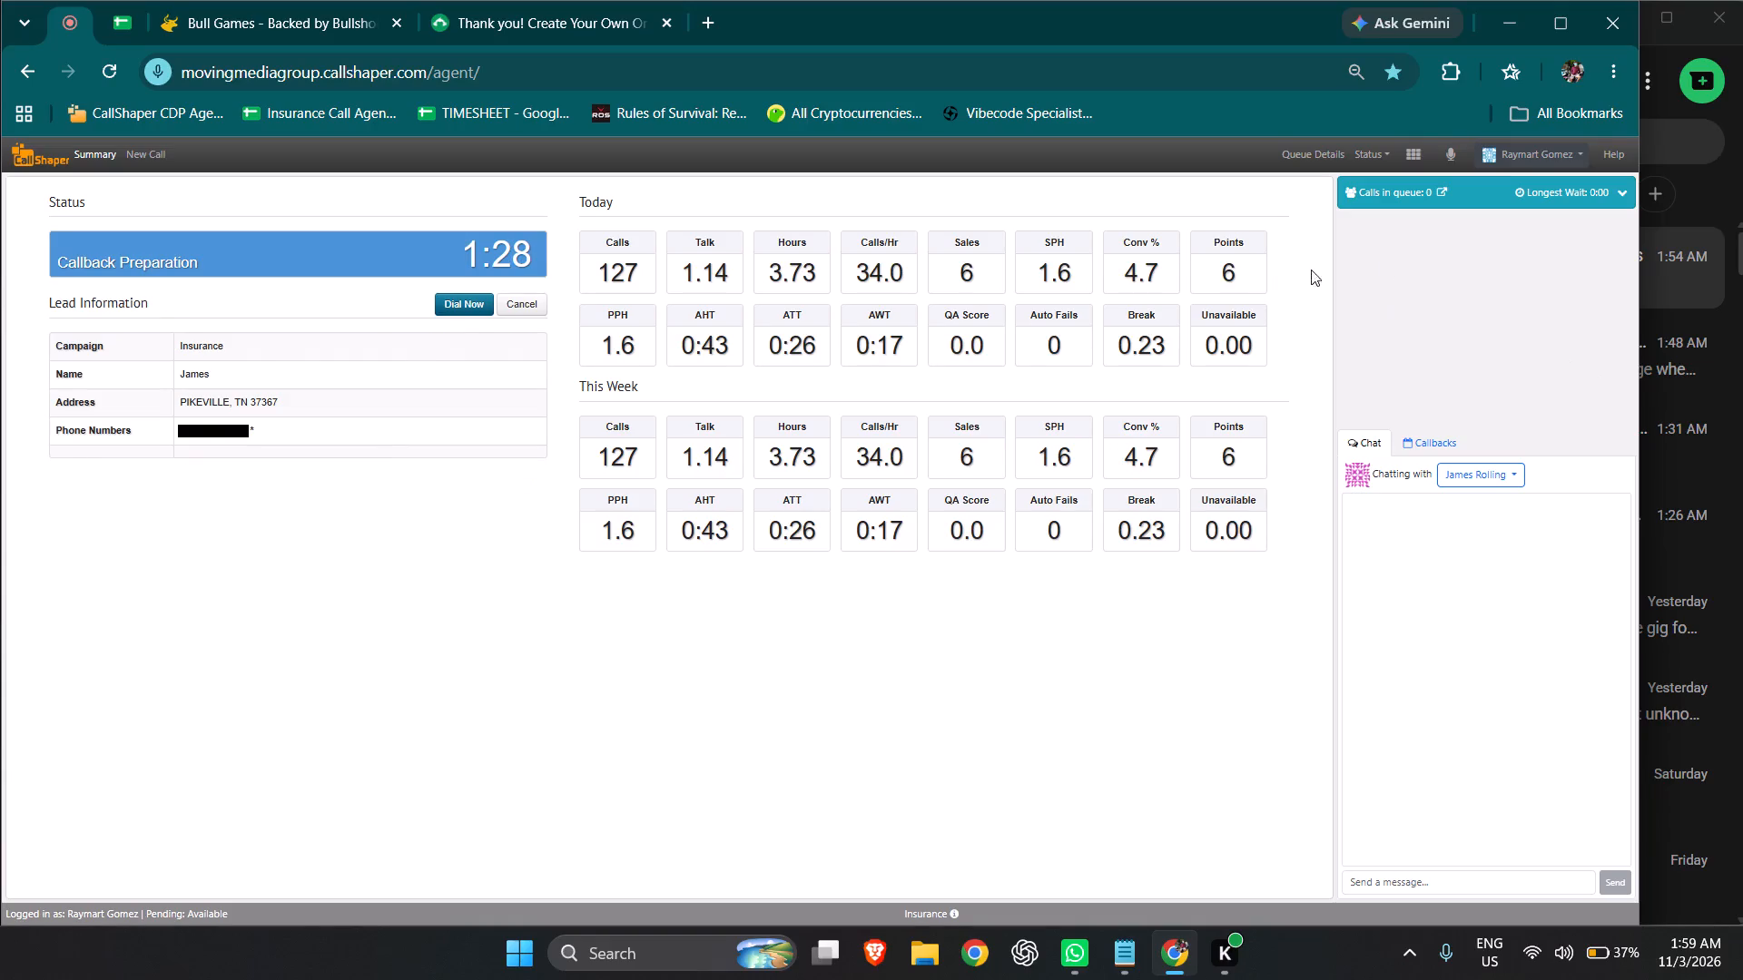
Dial the Insurance callback lead in Pikeville, TN immediately.
click(1400, 264)
click(464, 309)
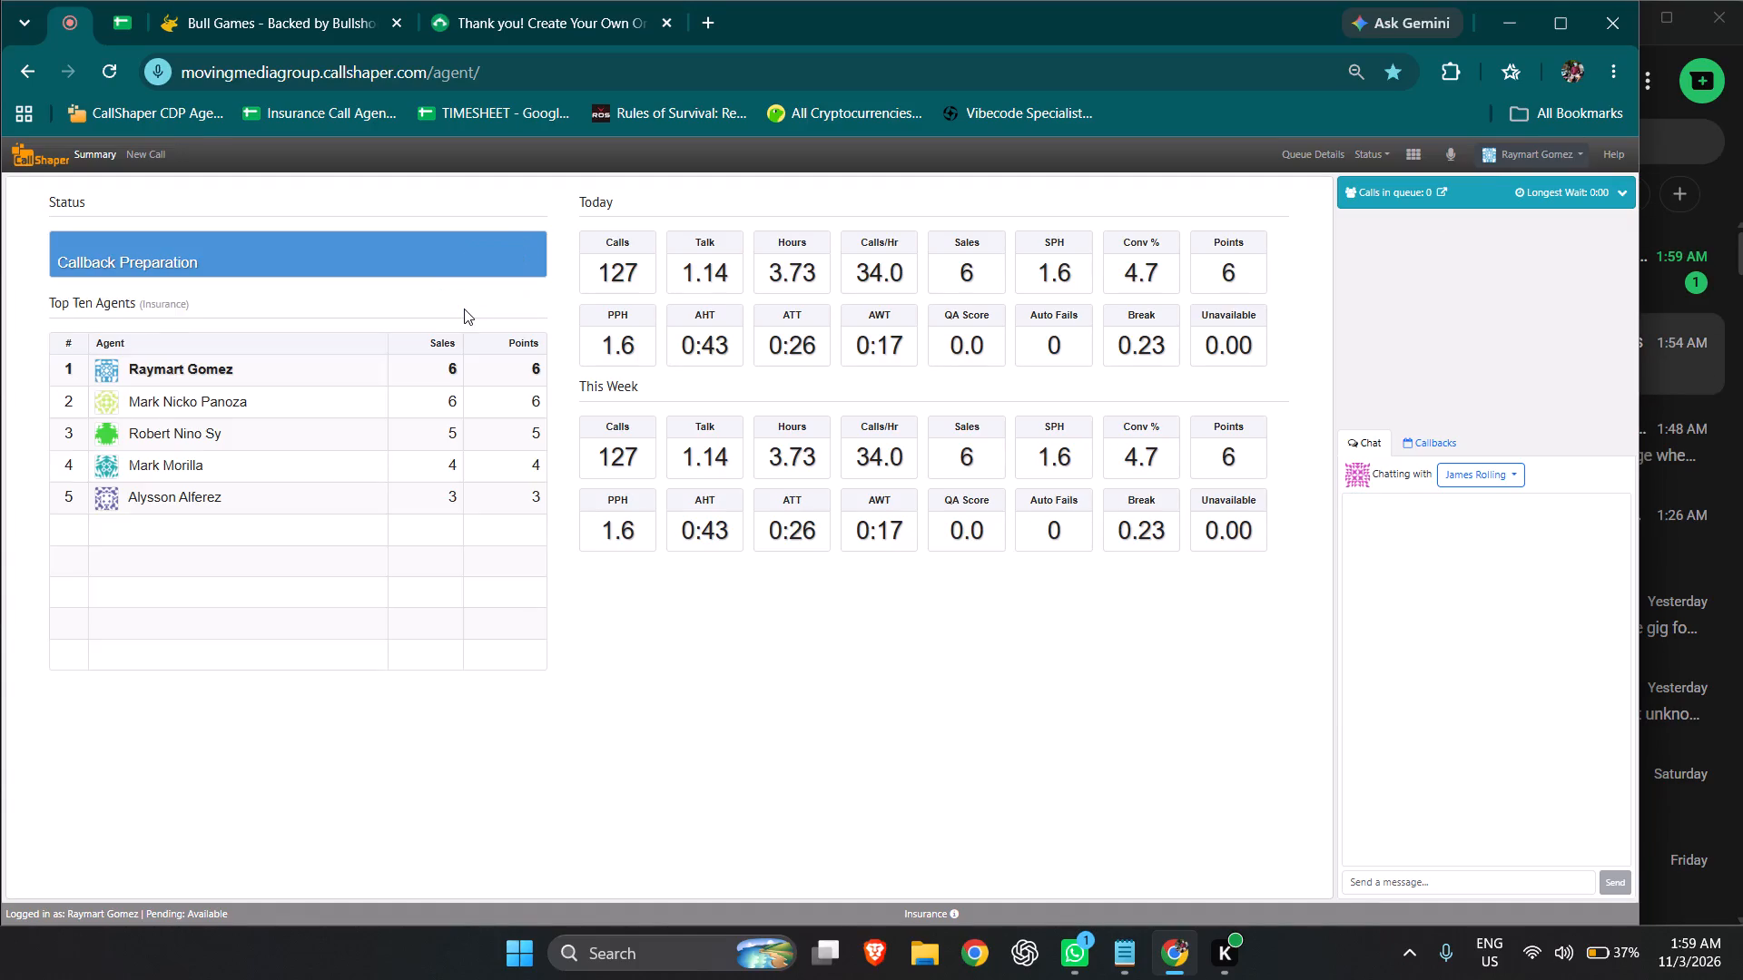
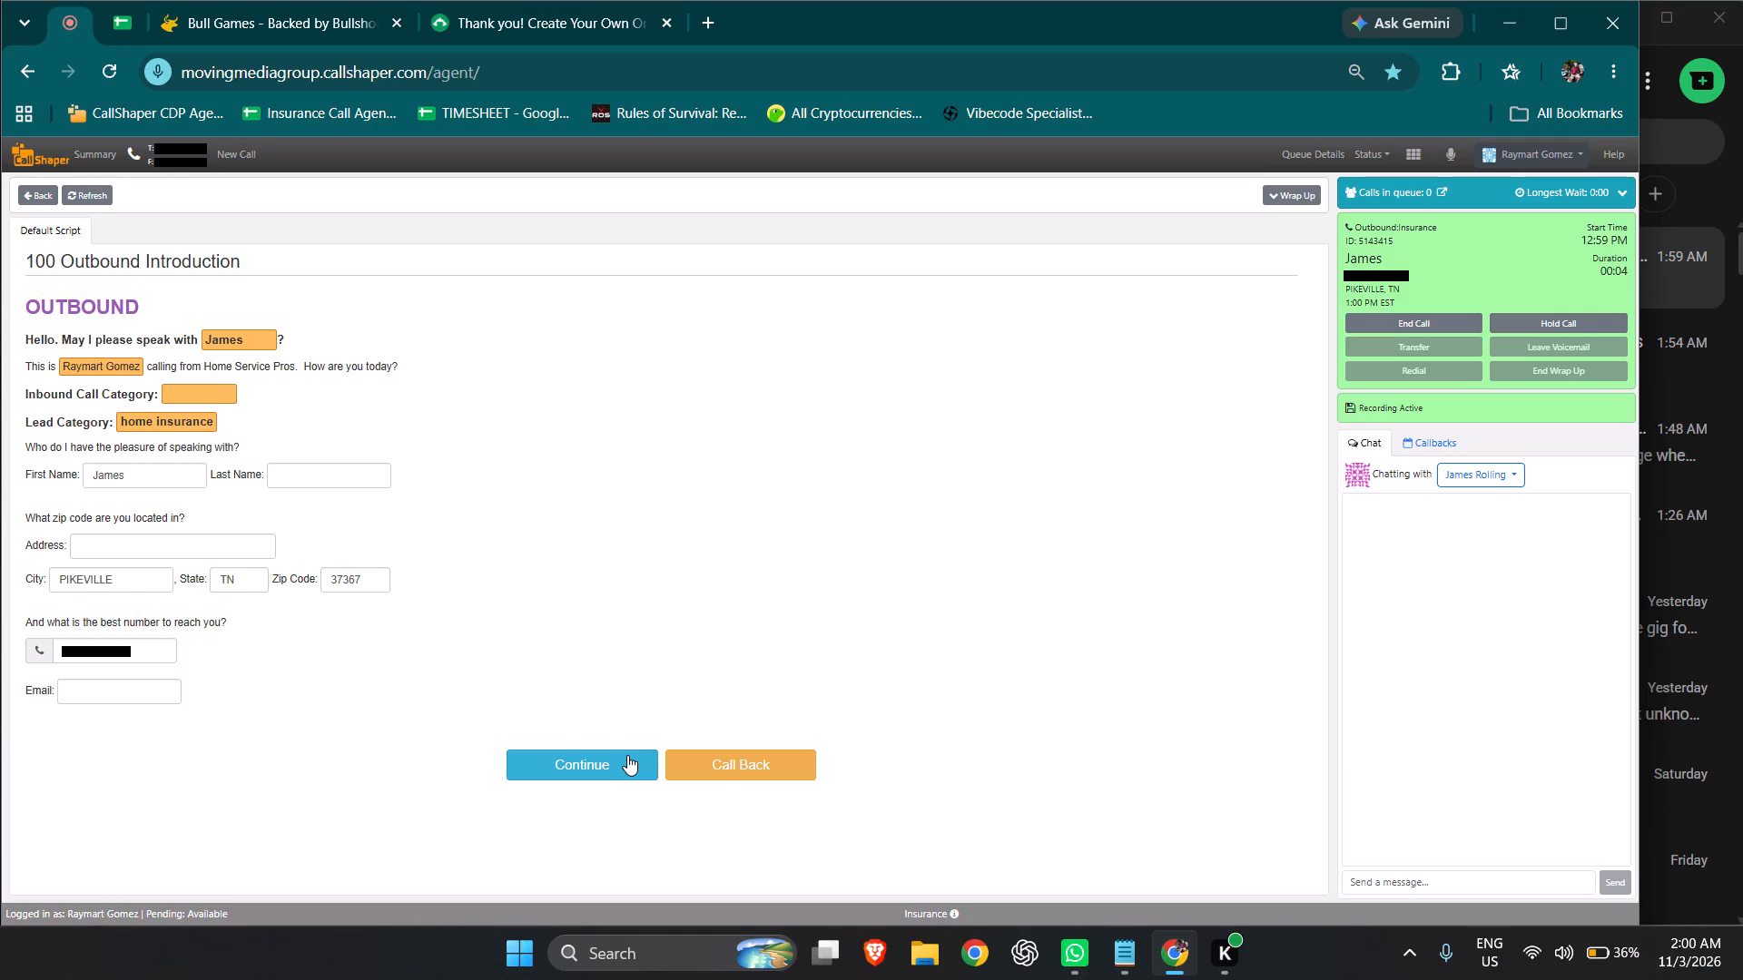
Advance the Pikeville, TN call script to Confirm Info and add "left vm" on a new line in the additional notes.
click(627, 755)
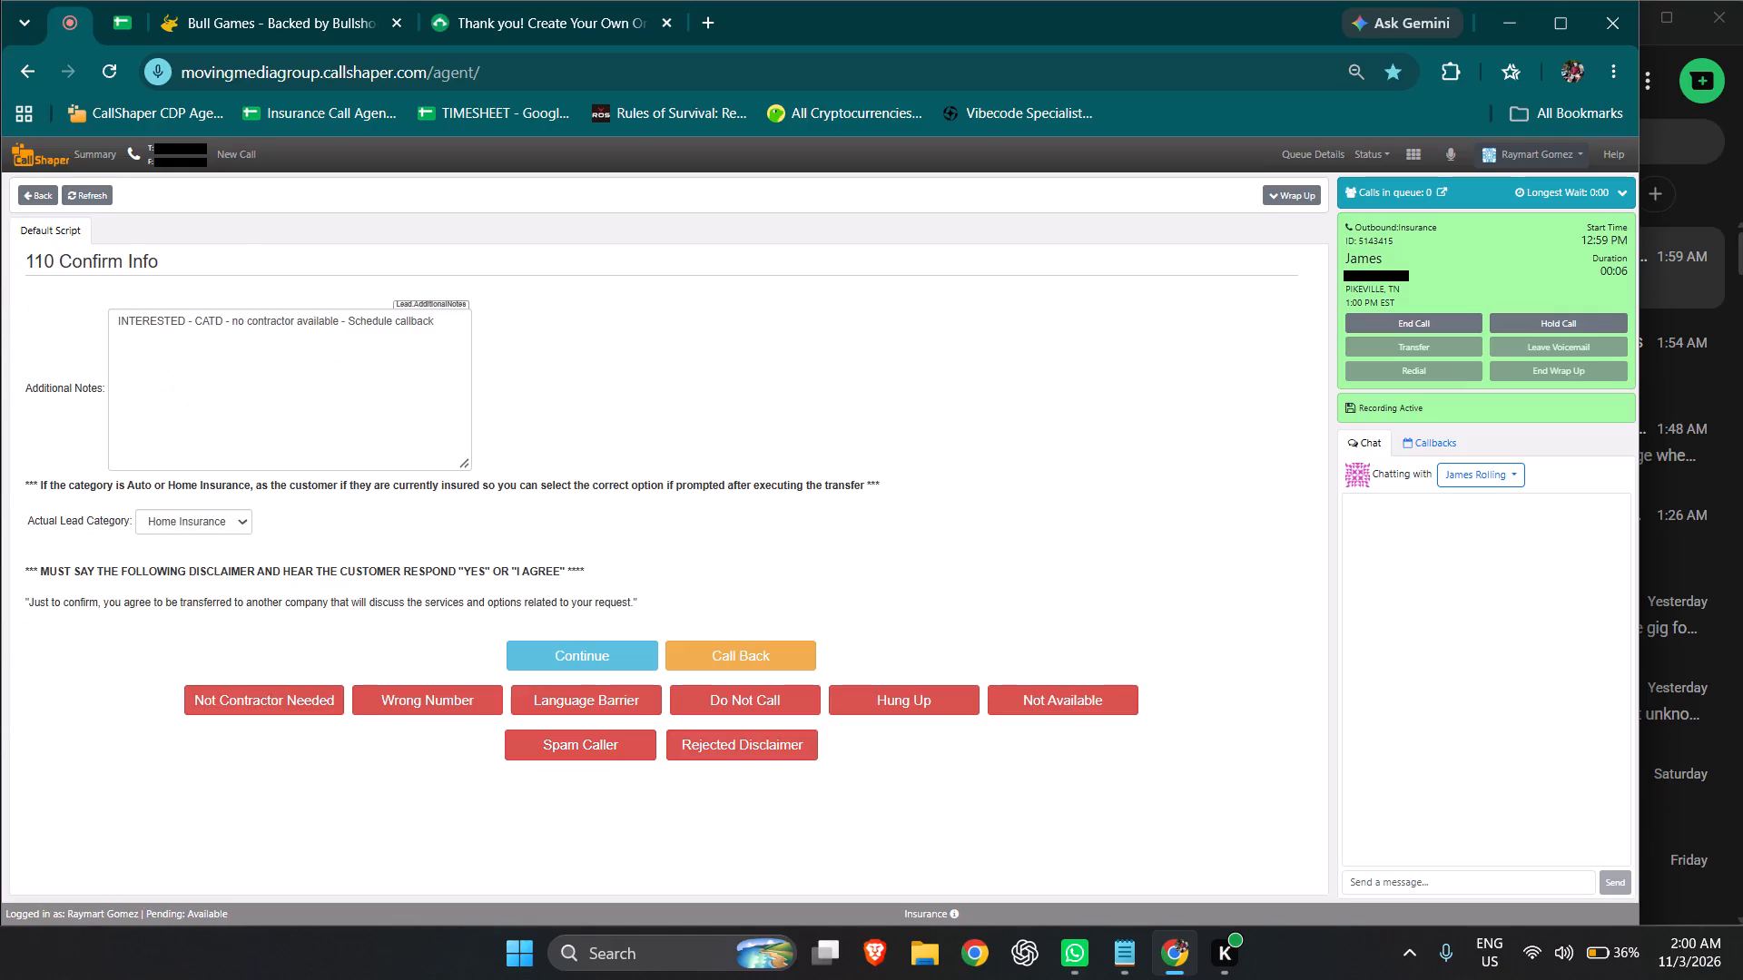
click(437, 378)
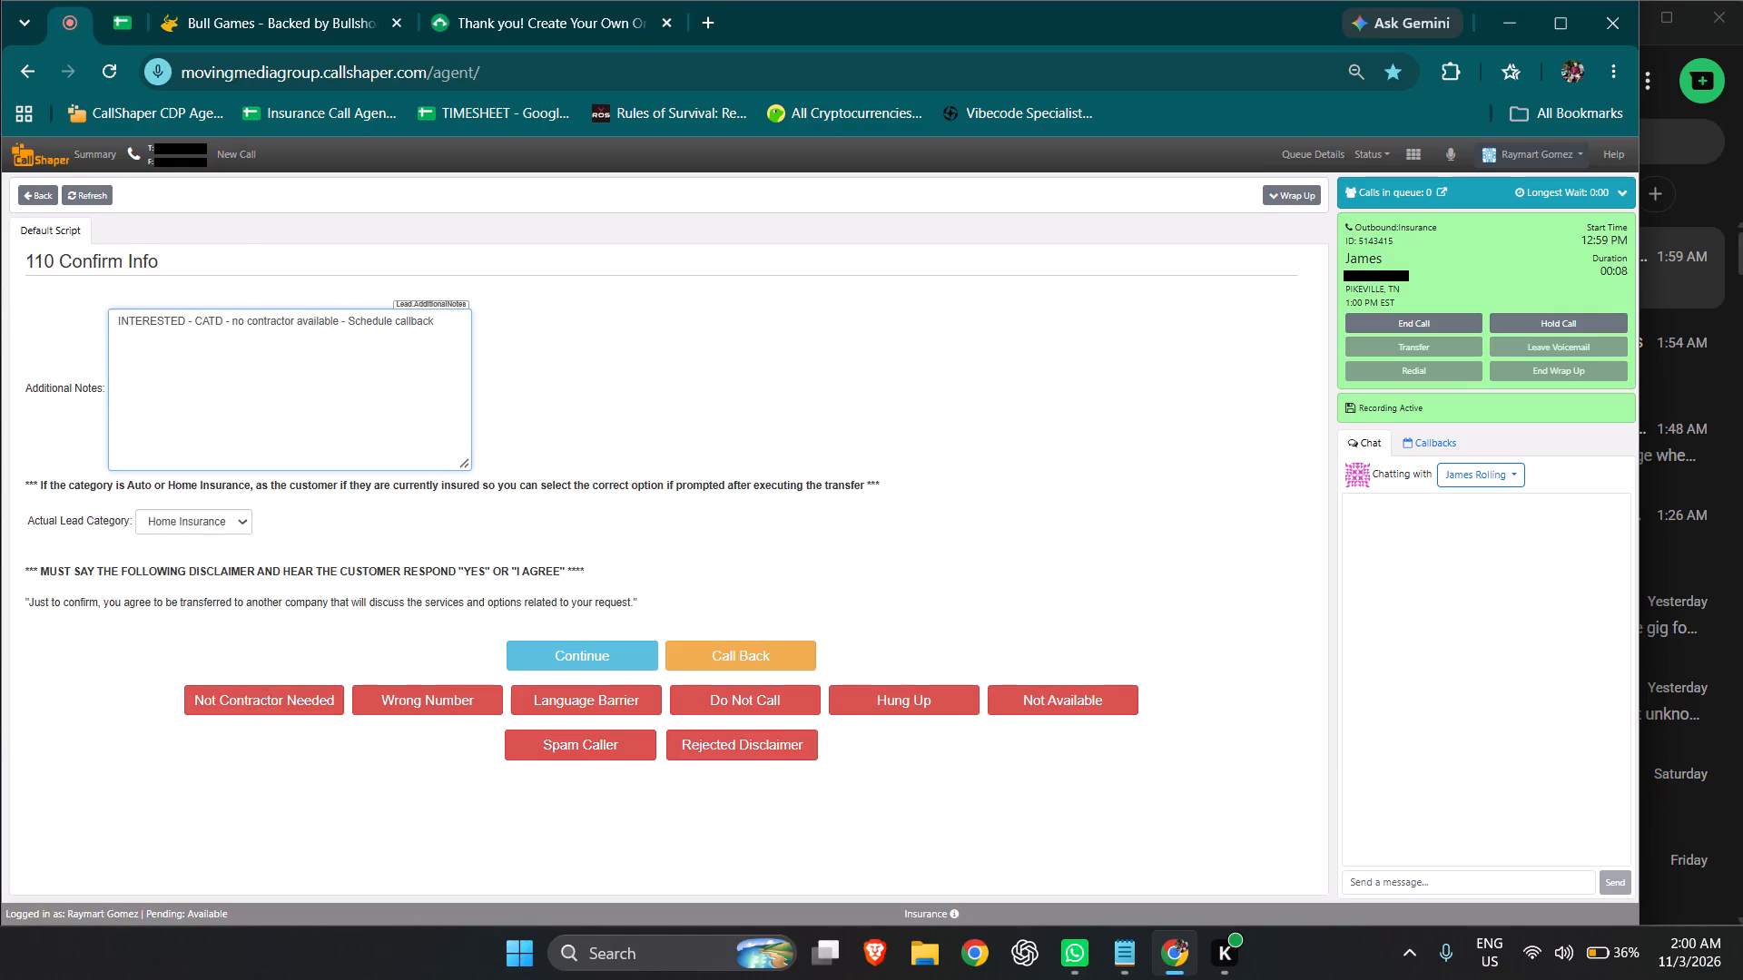
key(Return)
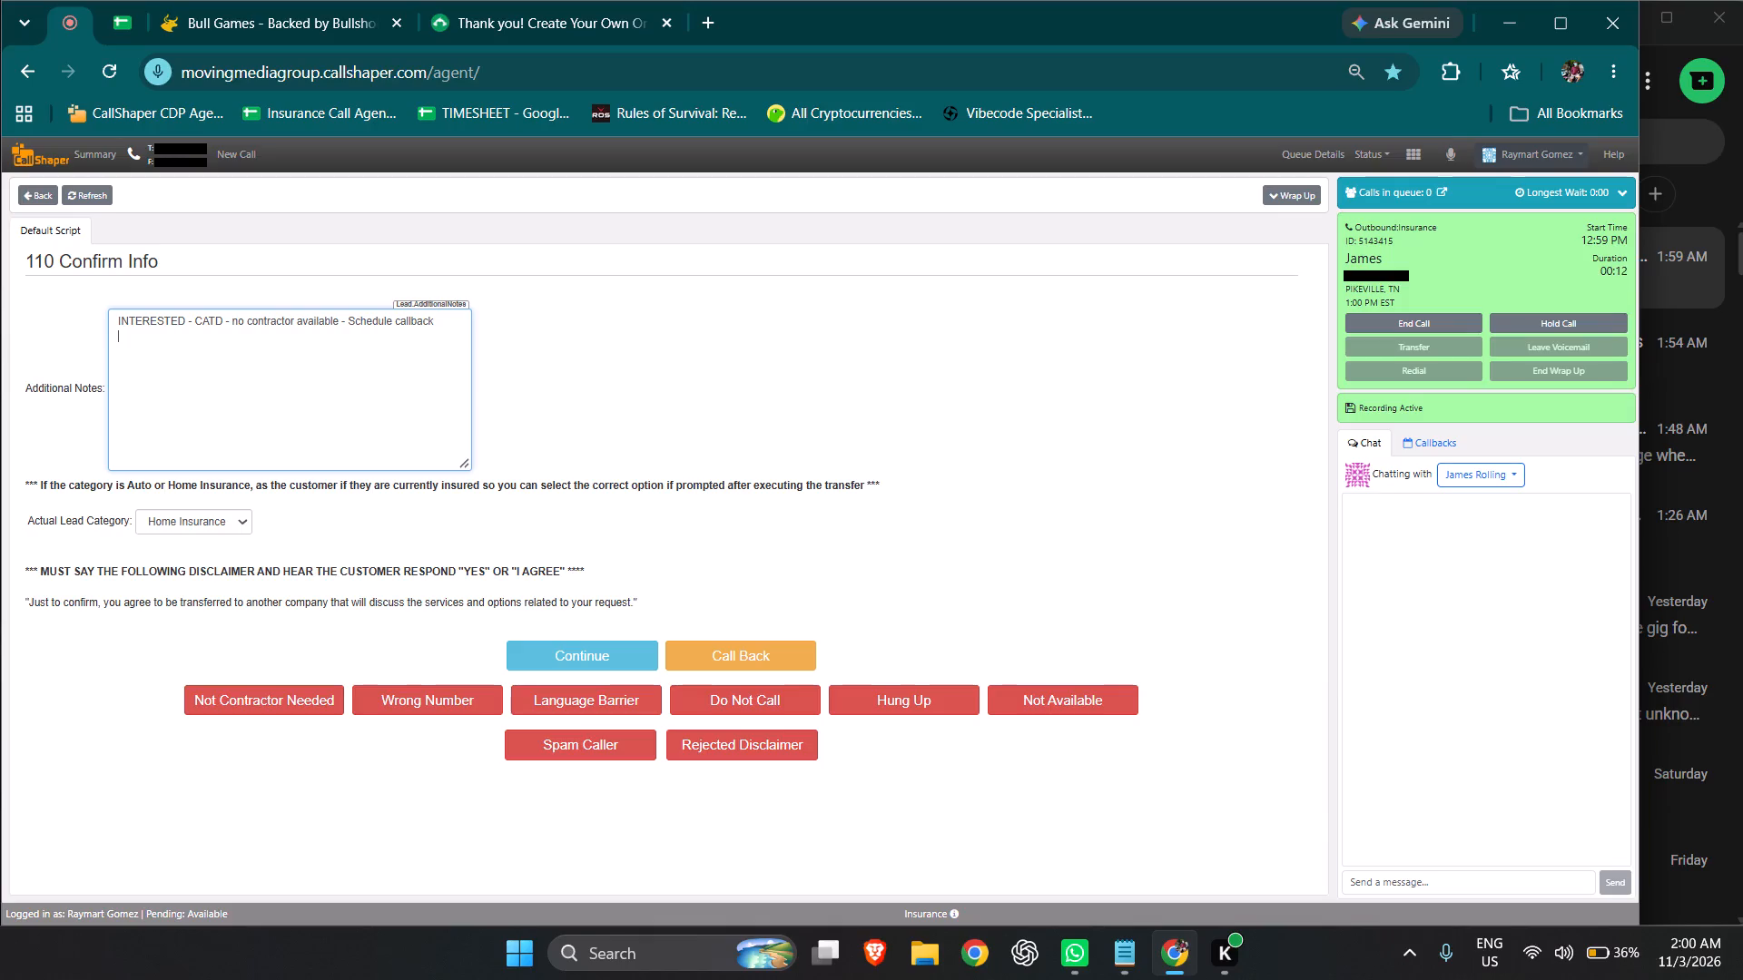
text(lewft)
key(BackSpace)
key(BackSpace)
key(BackSpace)
key(f)
text(t vm)
End the Pikeville, TN call, disposition it as Not Available and complete its wrap-up.
click(1398, 322)
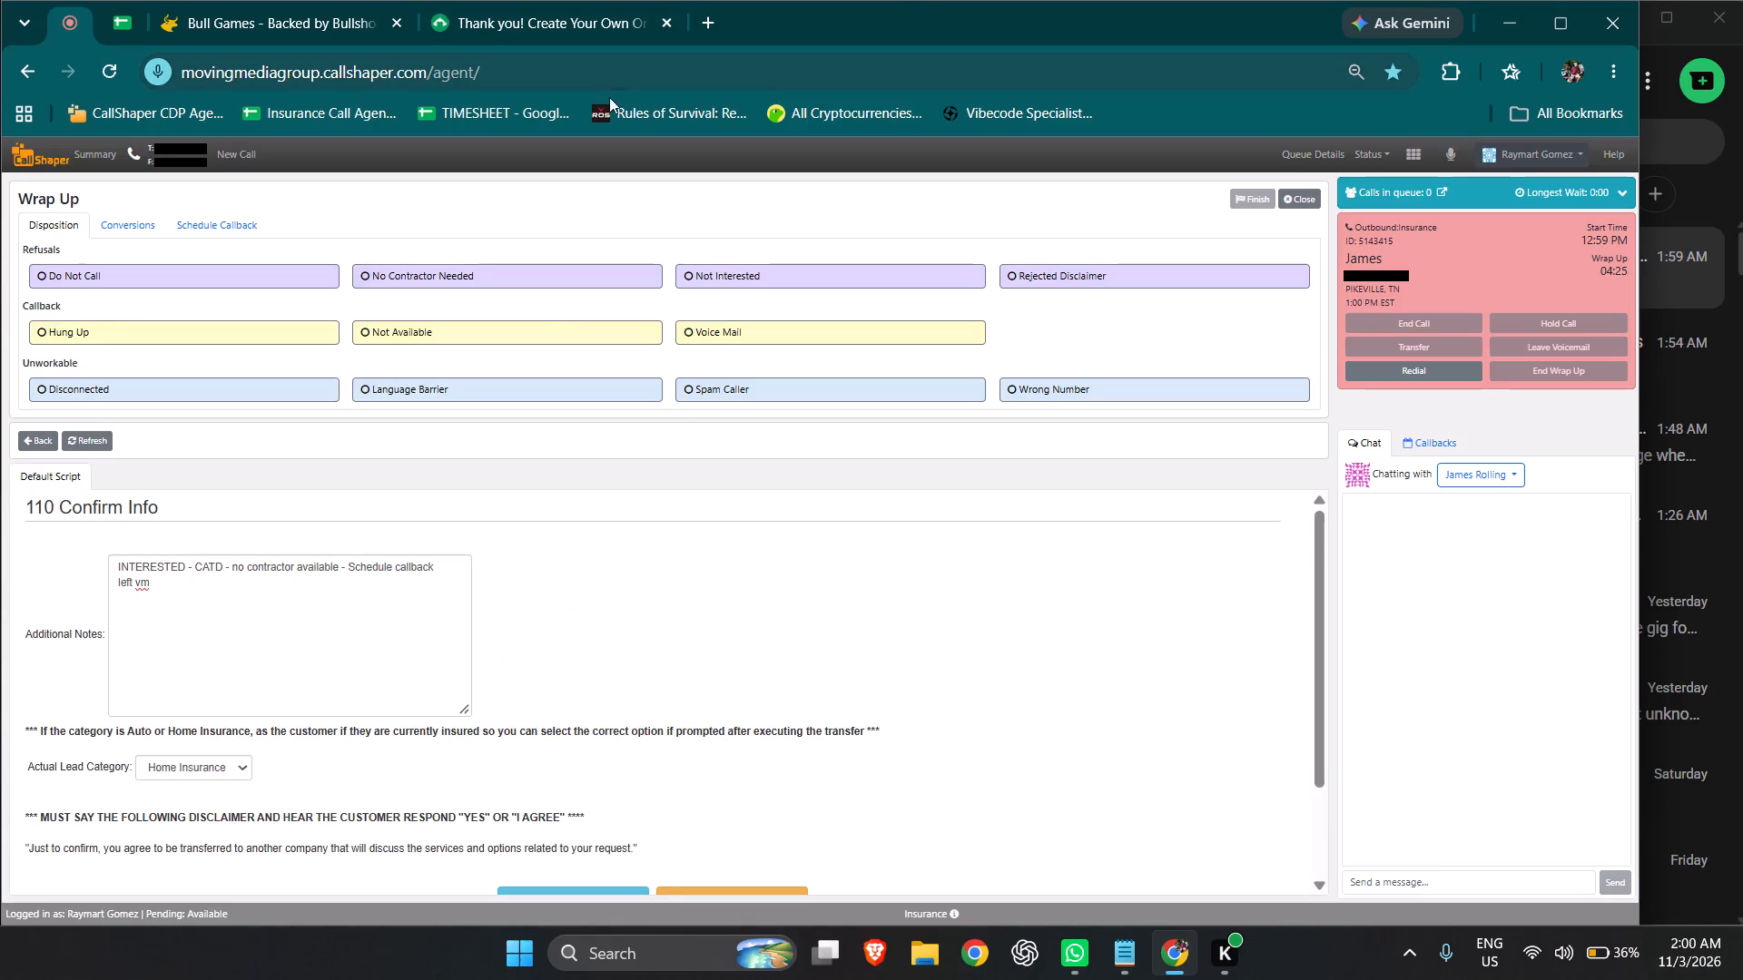
click(535, 334)
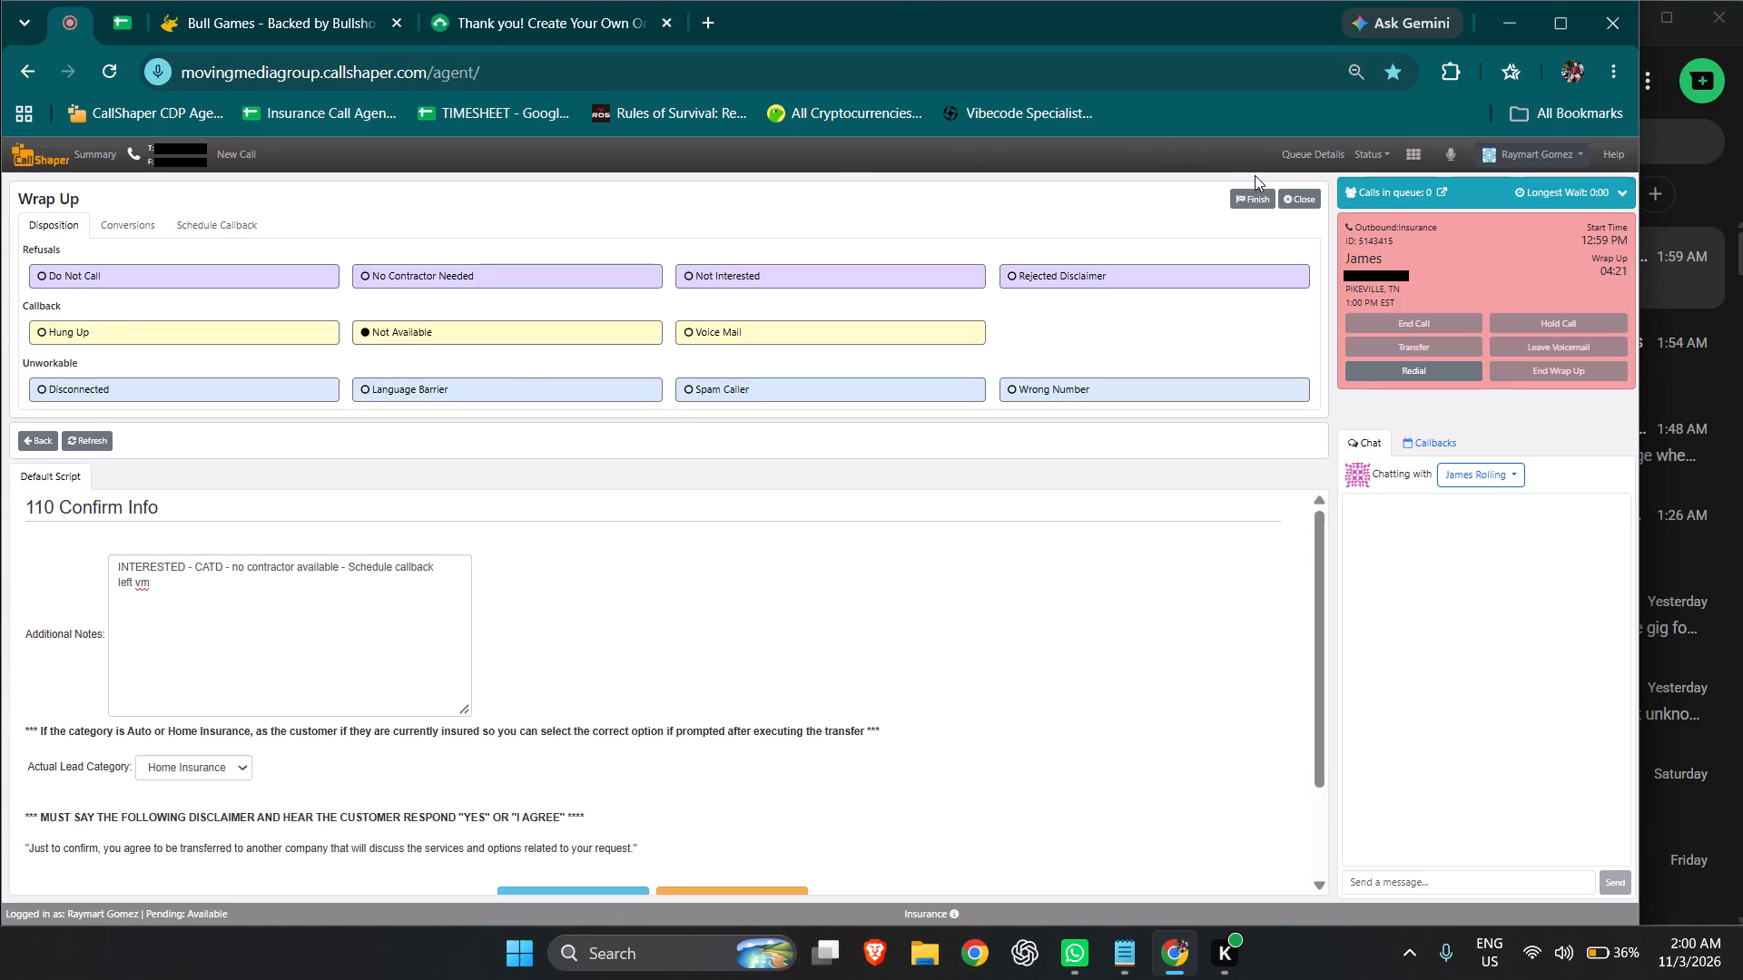
click(1262, 201)
click(1530, 381)
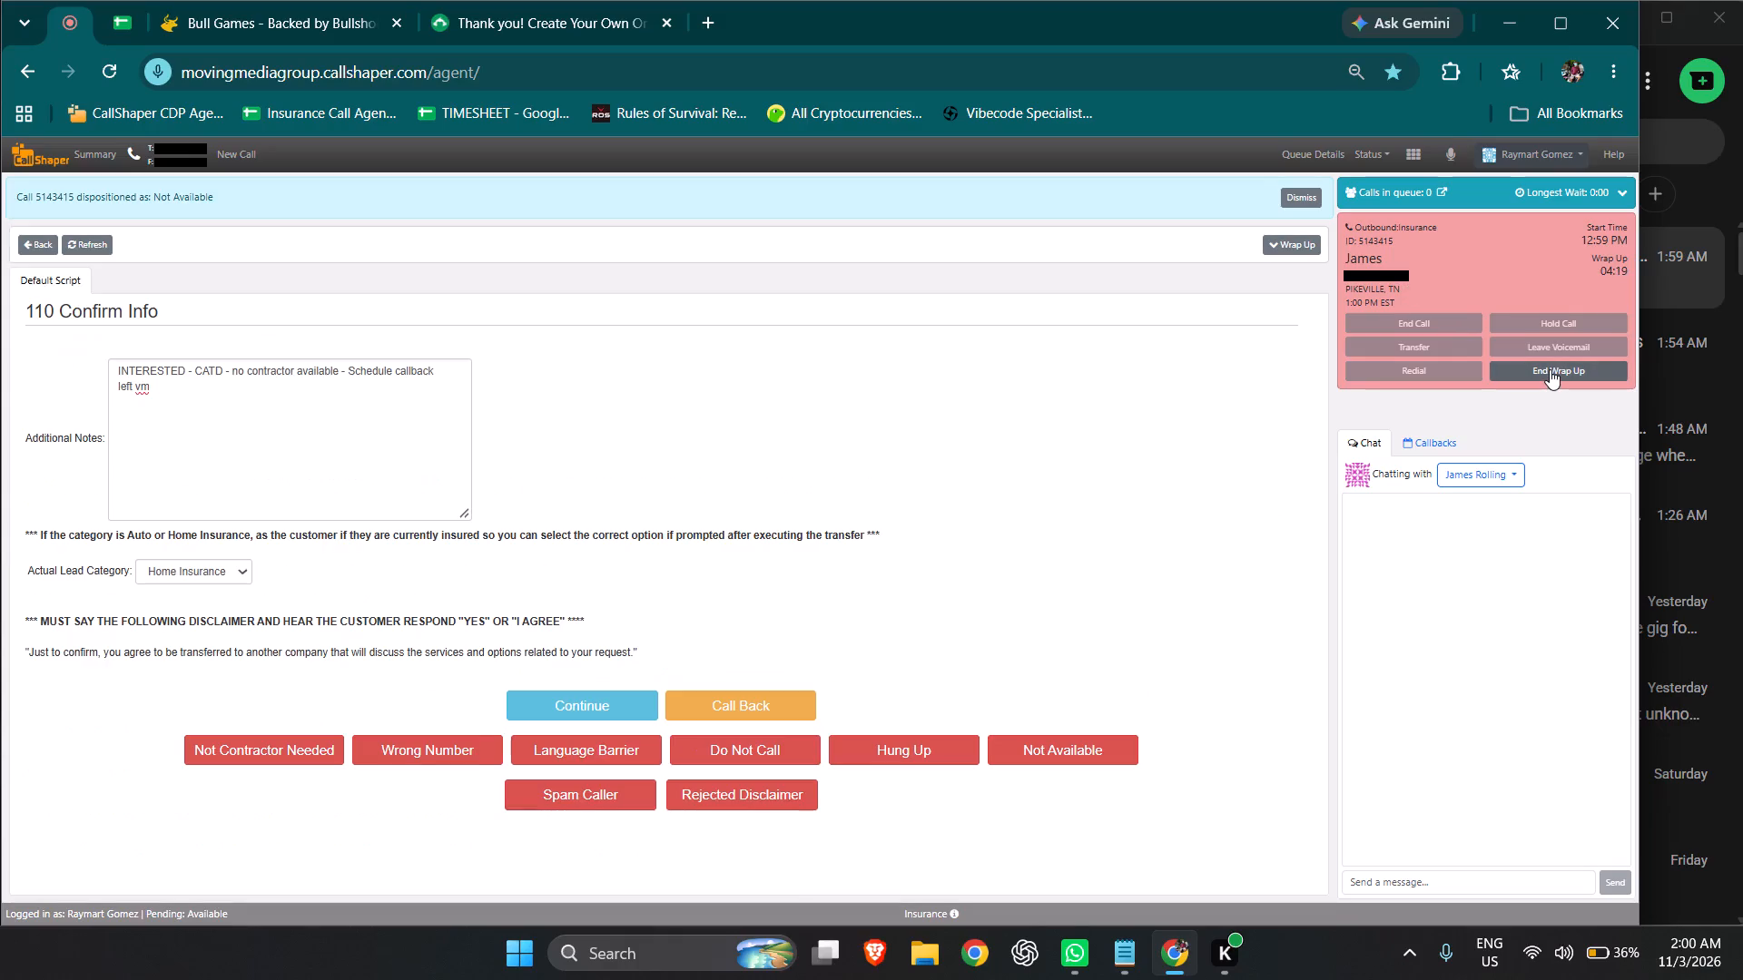
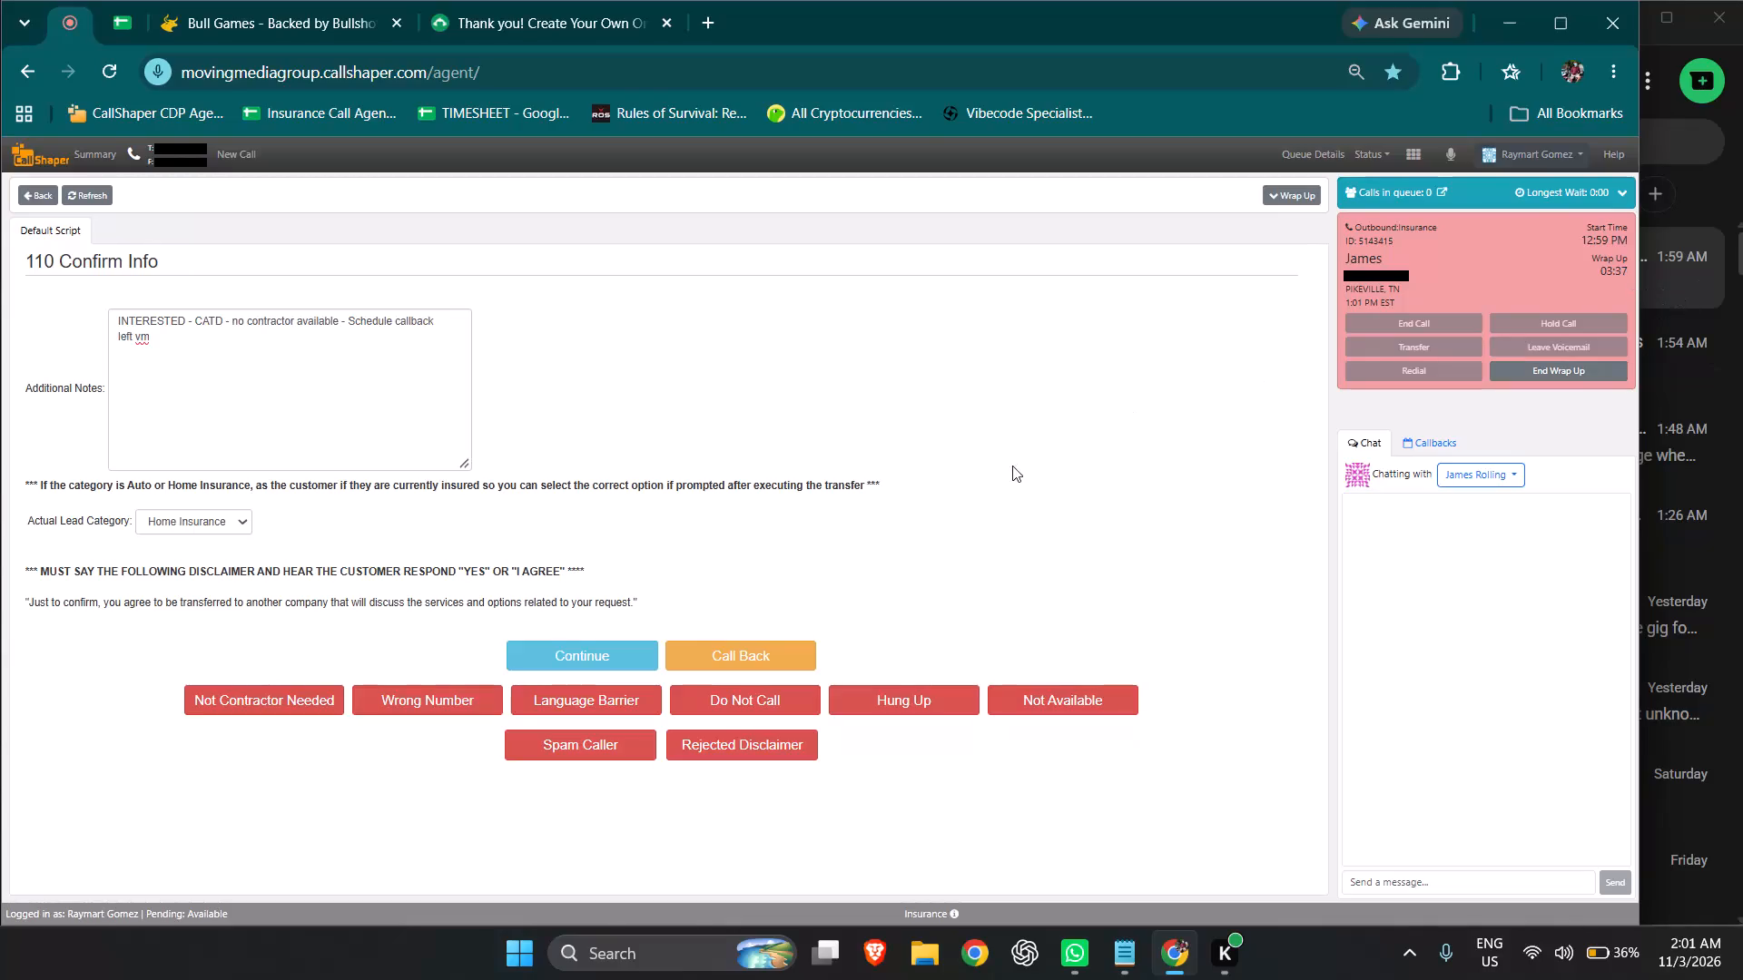
End the wrap-up of the Pikeville, TN outbound insurance call to become available for the next call.
click(569, 627)
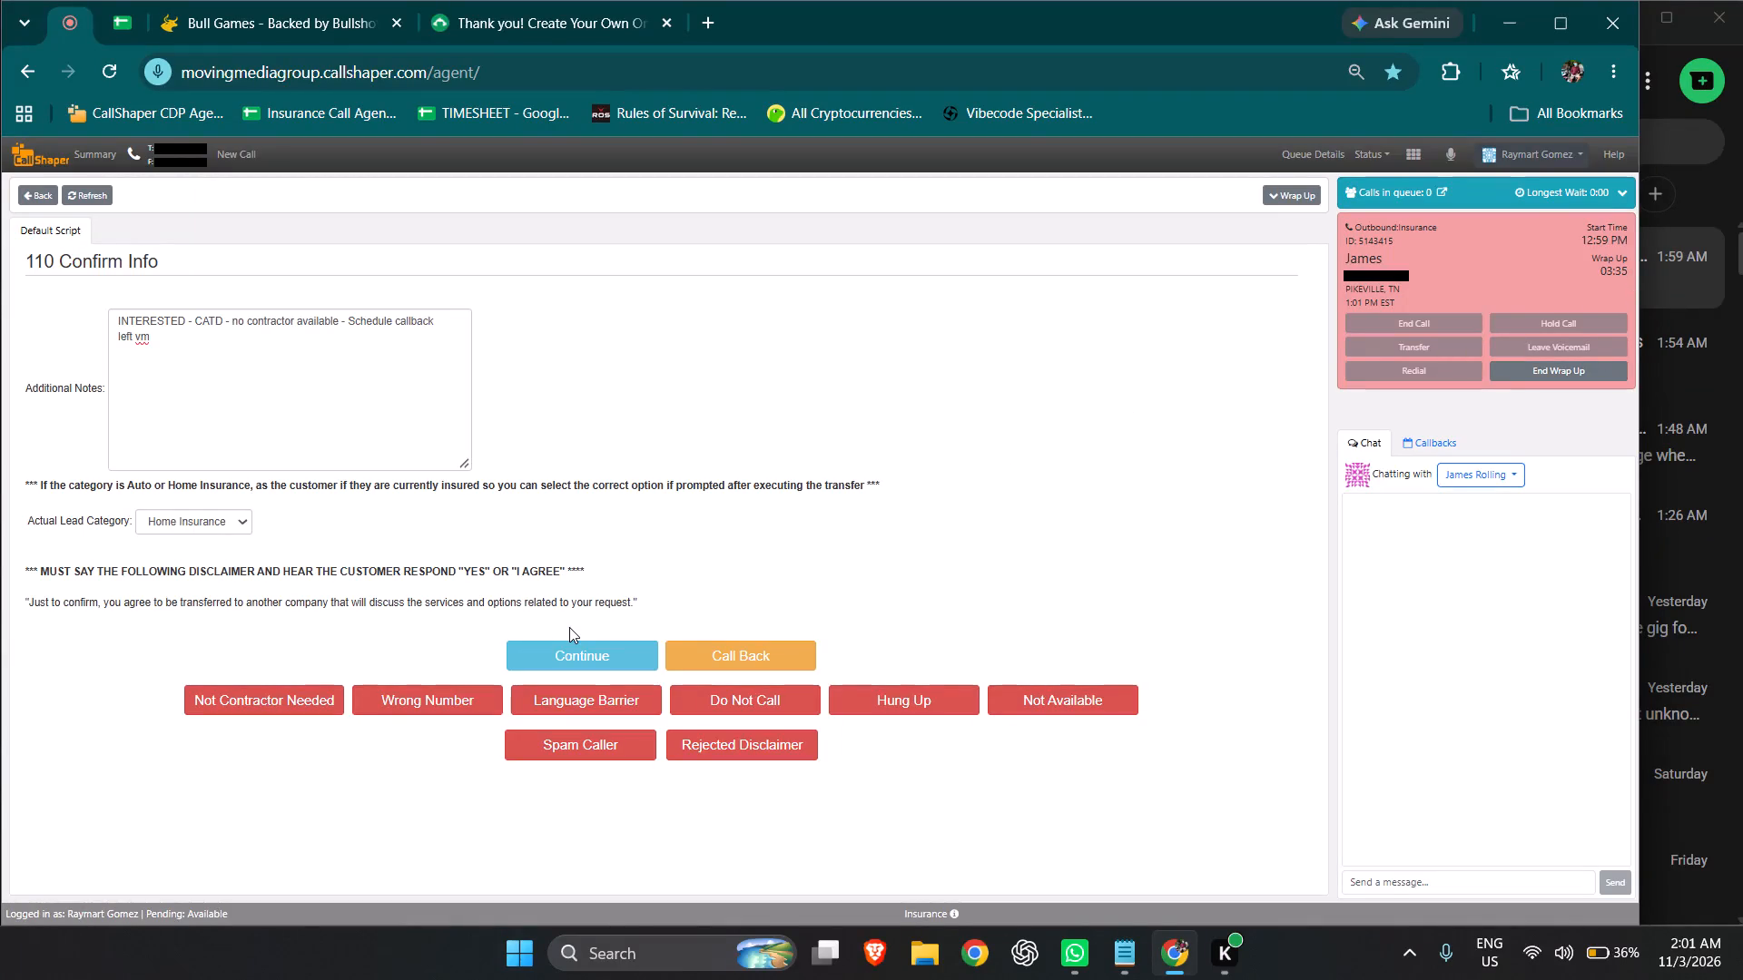
click(1536, 363)
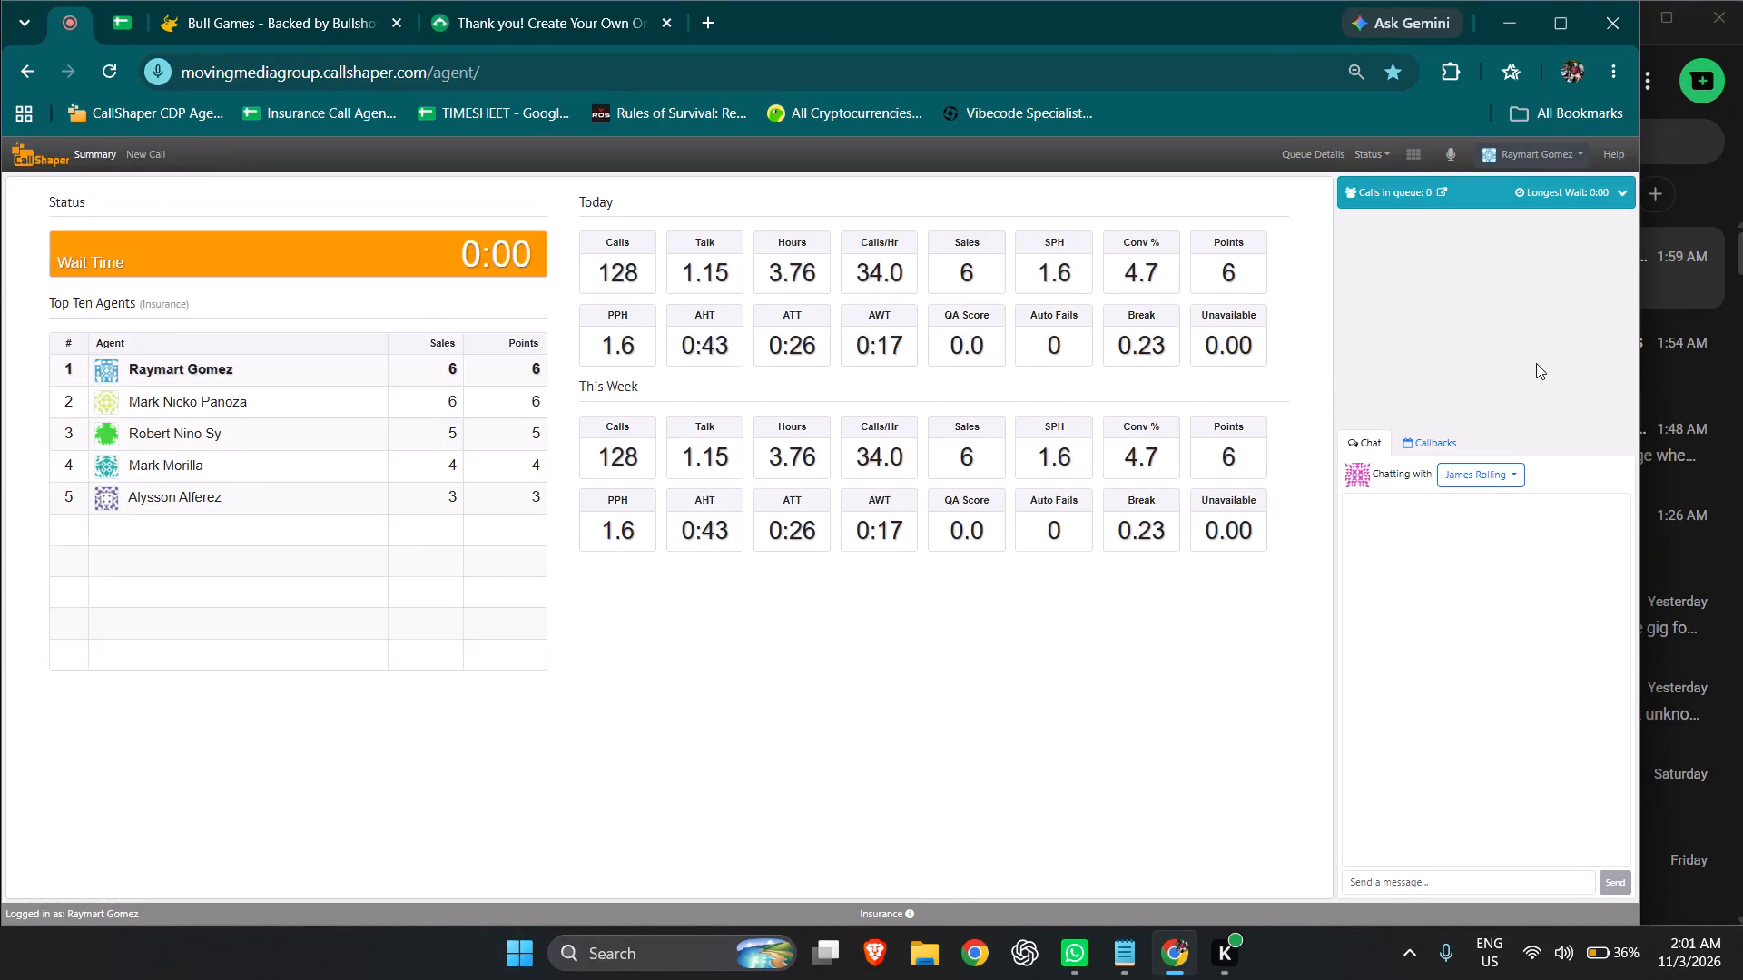
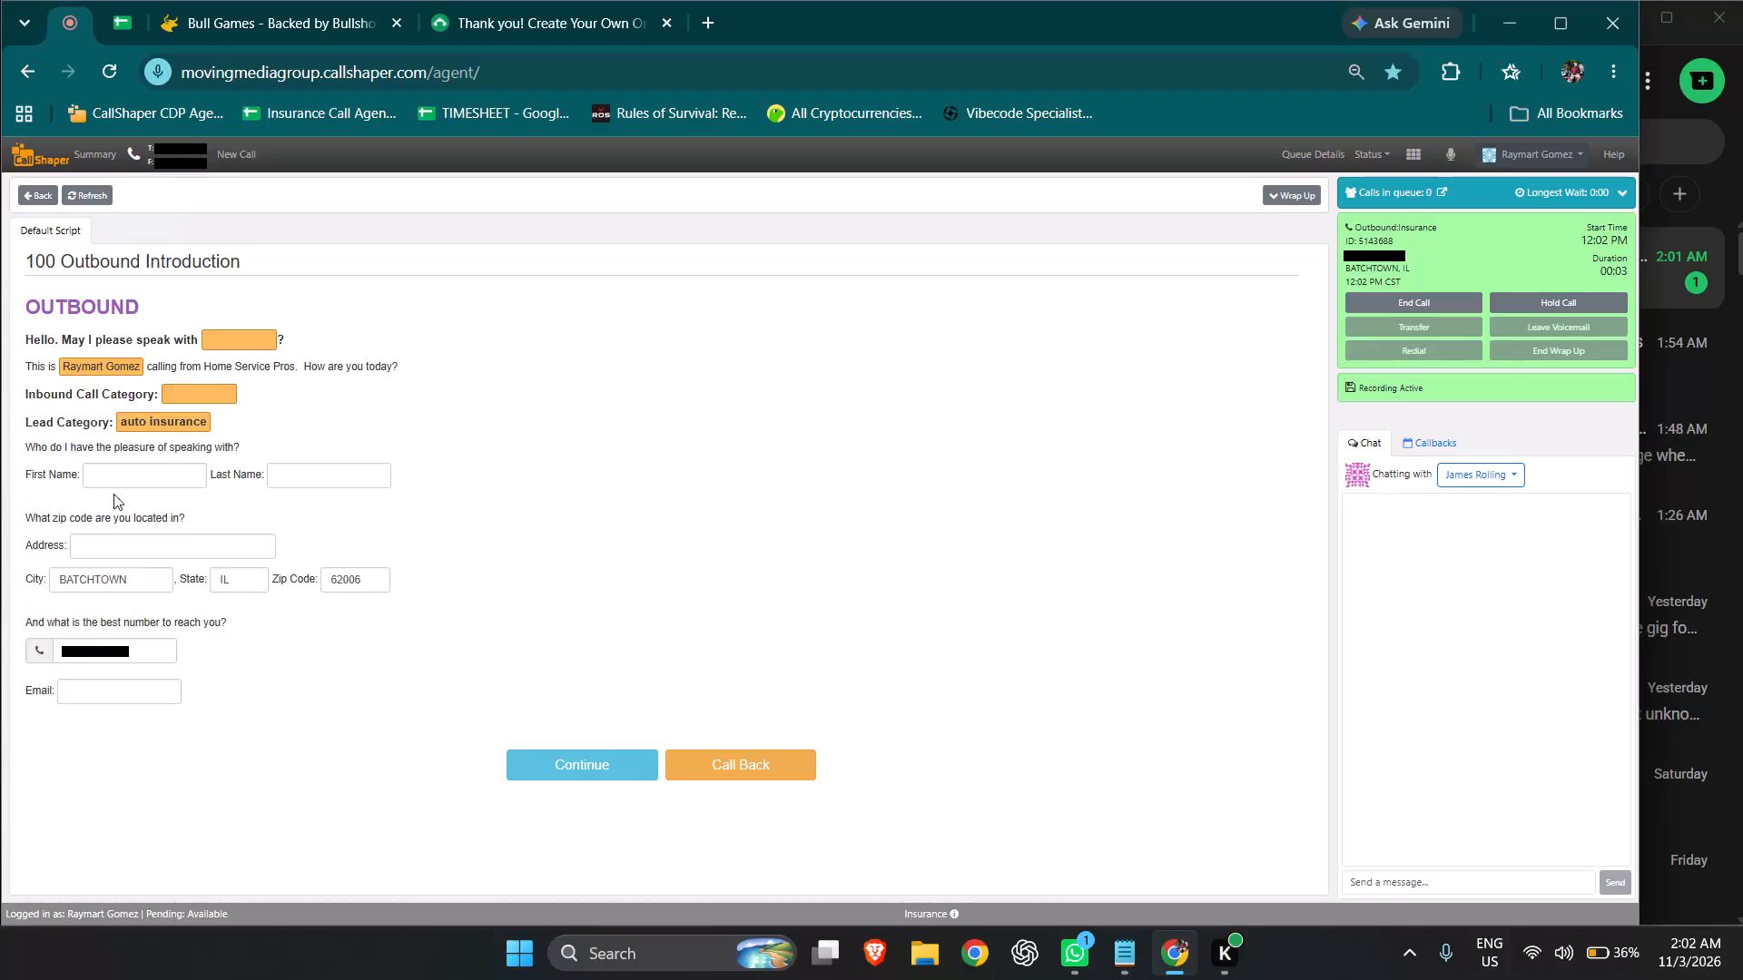
Enter n/a as the first name for the Batchtown, IL auto insurance lead and continue past the outbound introduction.
drag(121, 495, 152, 477)
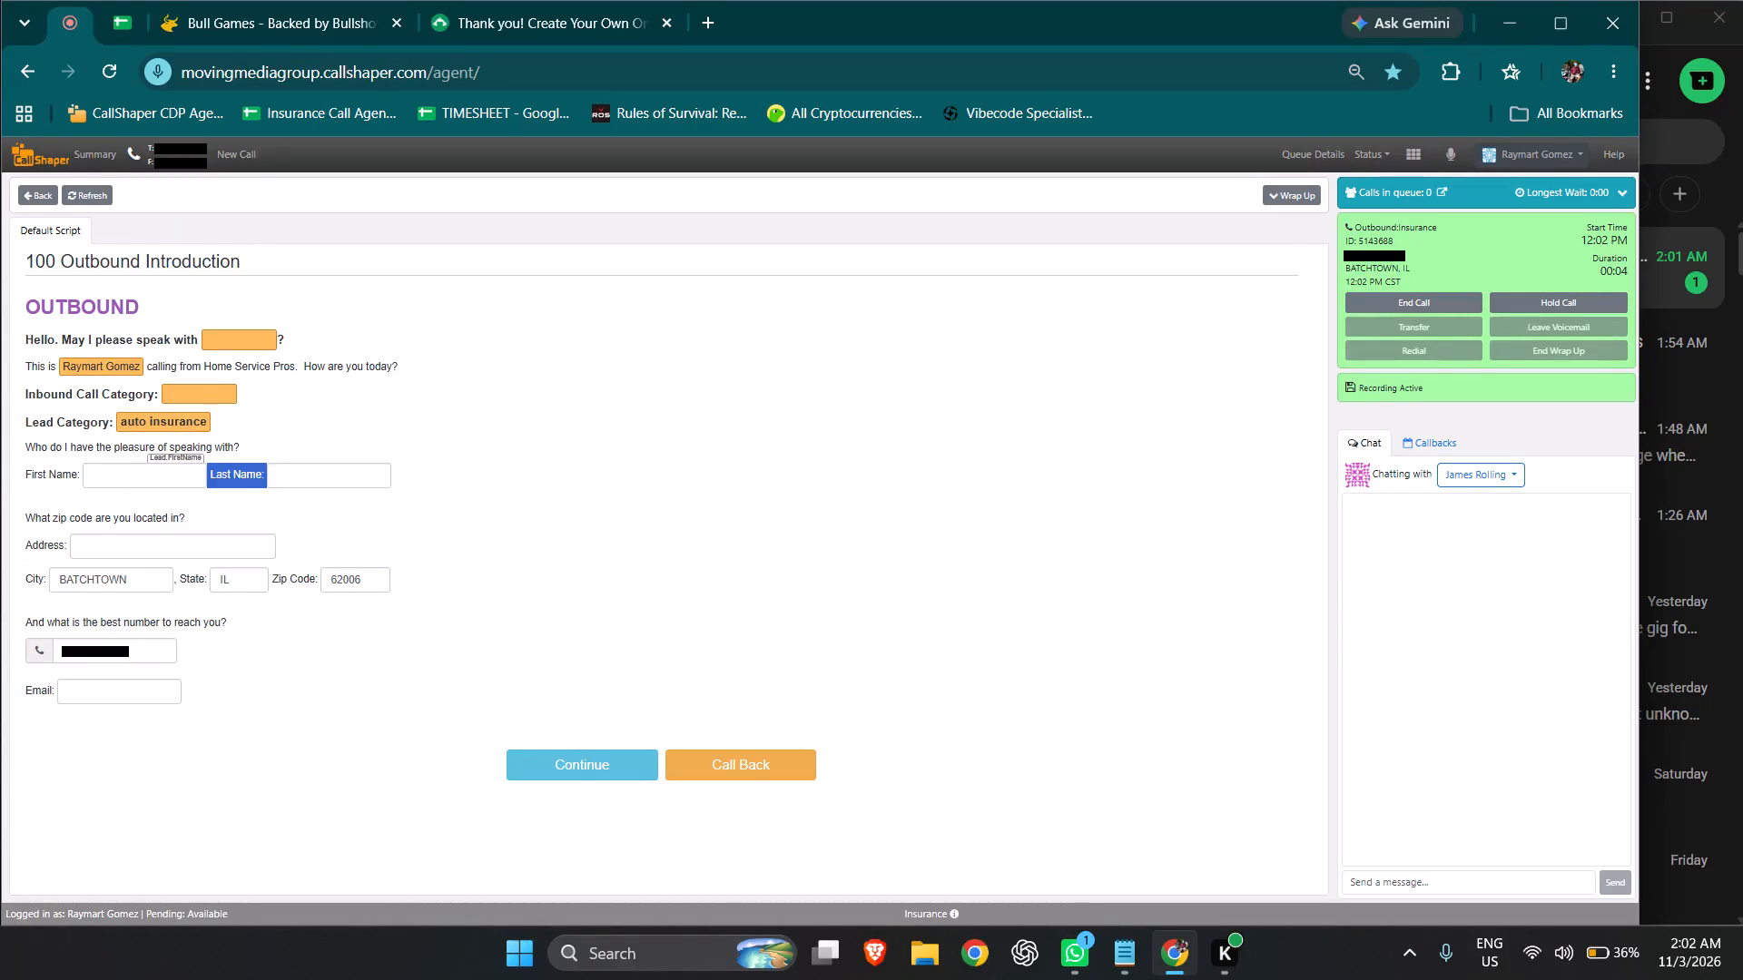
click(152, 477)
text(n.a)
key(BackSpace)
key(BackSpace)
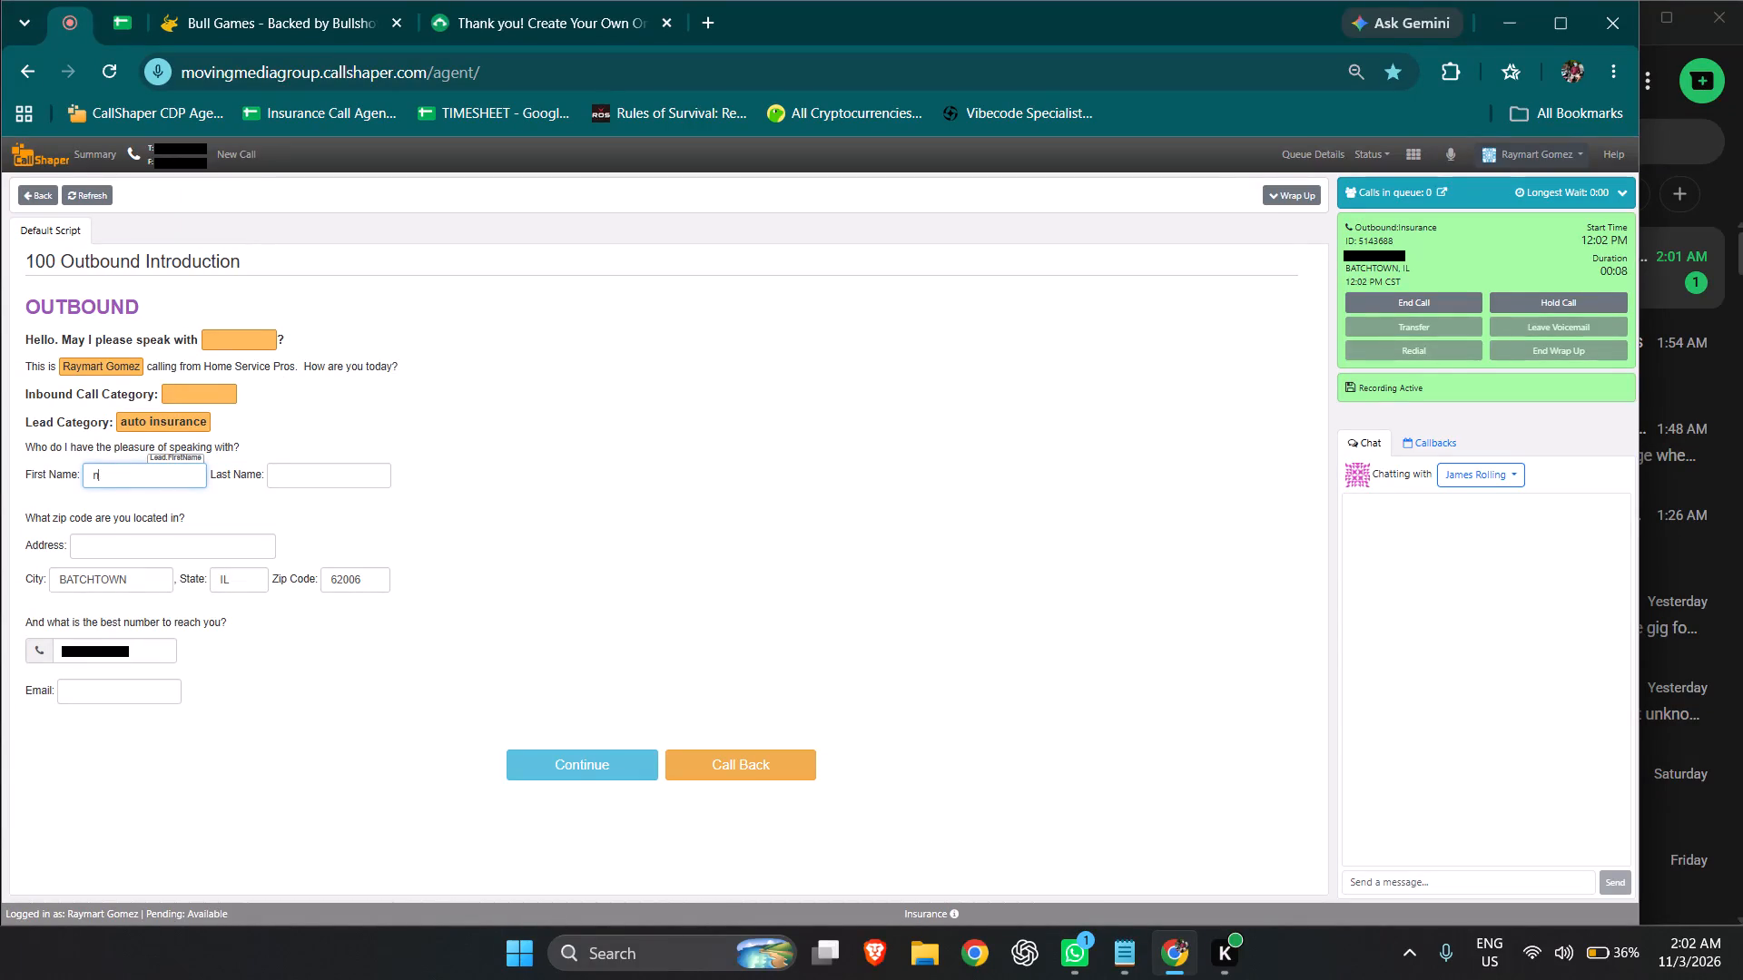
text(/a)
click(543, 766)
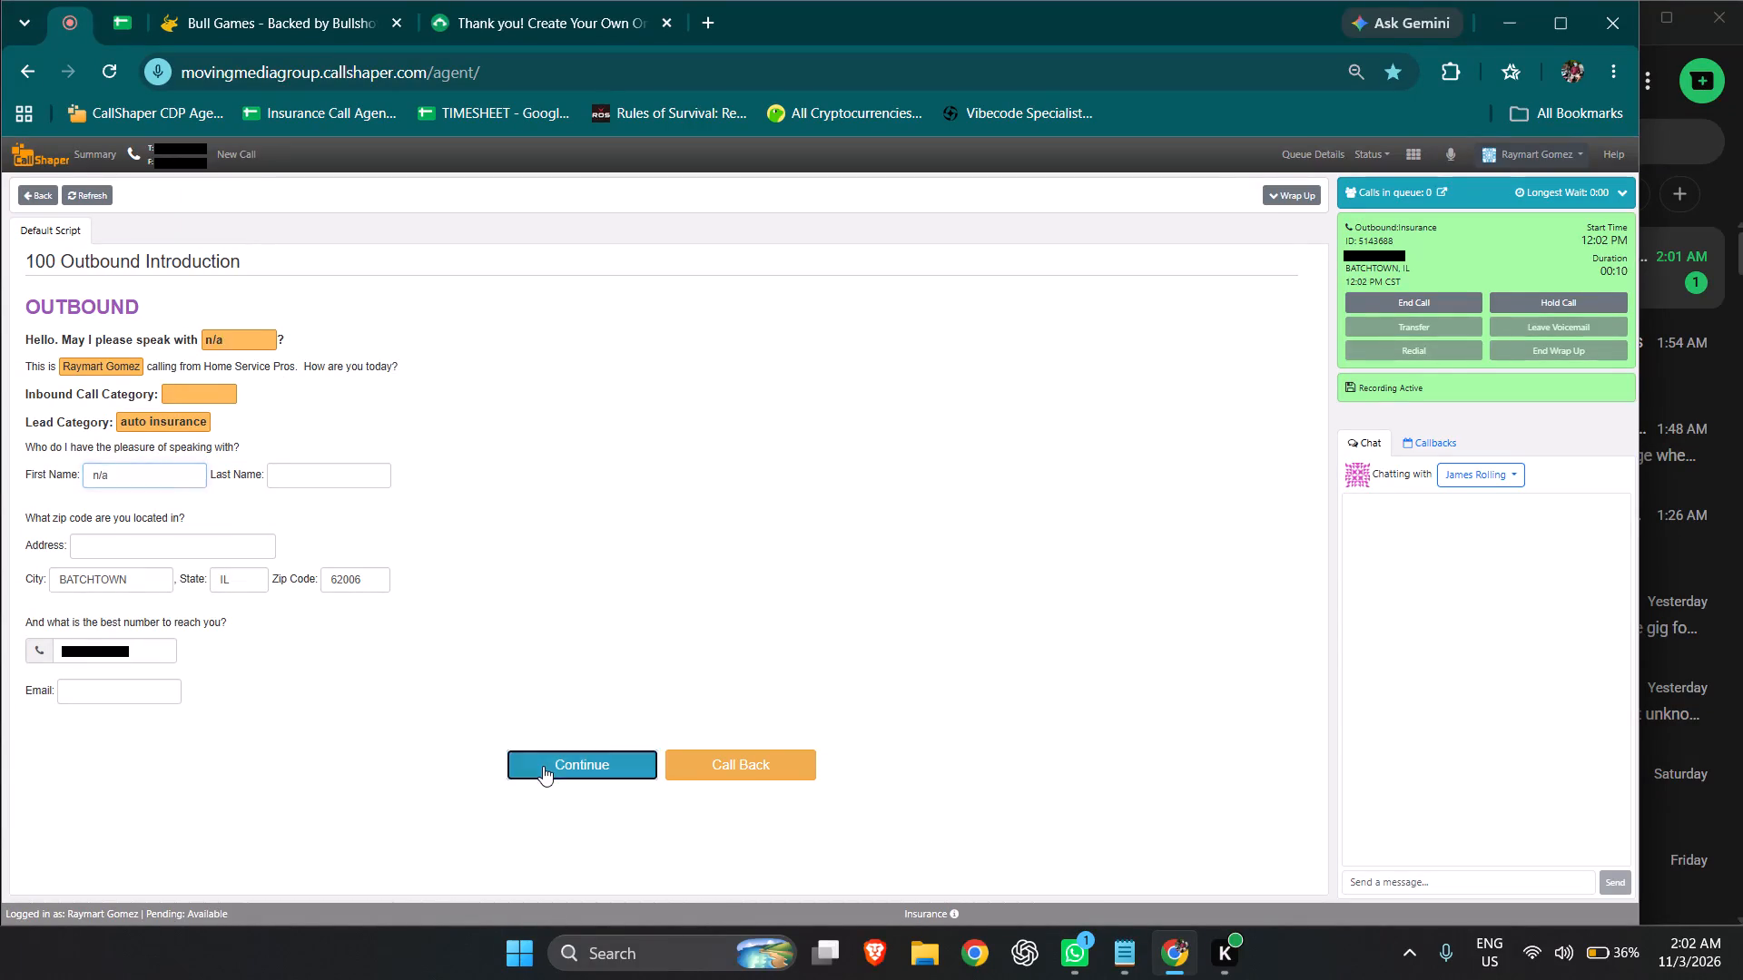
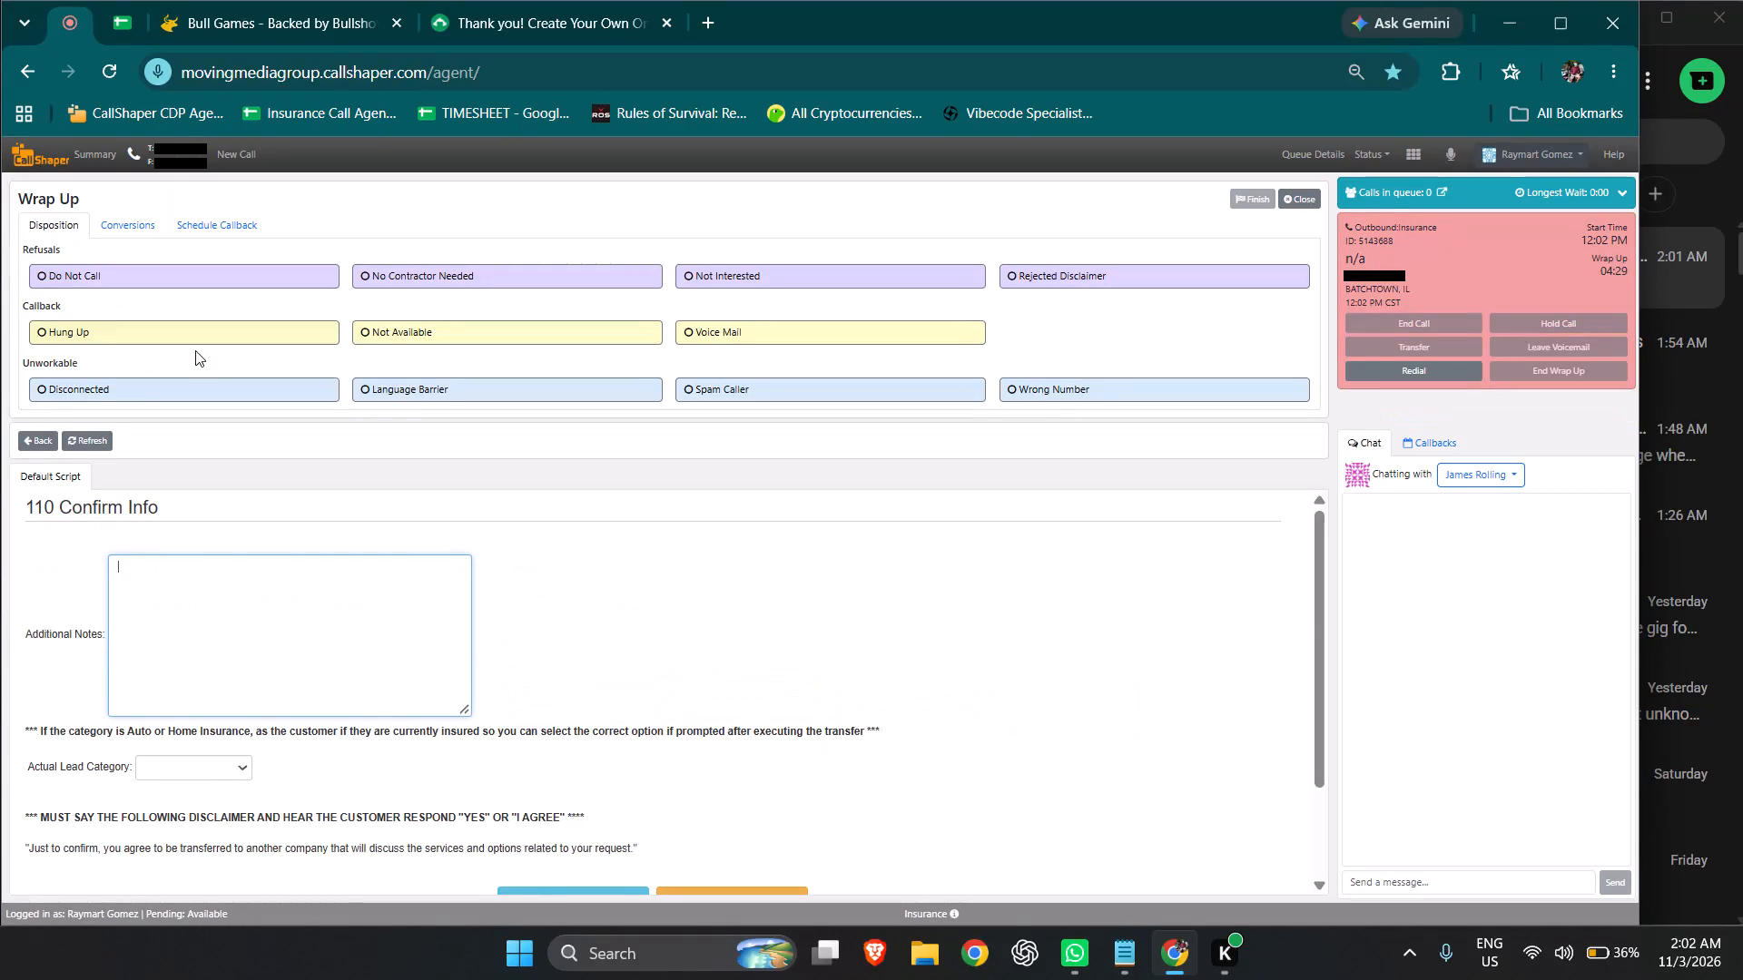
Note "no contractor needed" for the Batchtown, IL lead, disposition the call as No Contractor Needed and end its wrap-up.
text(no contractor needed)
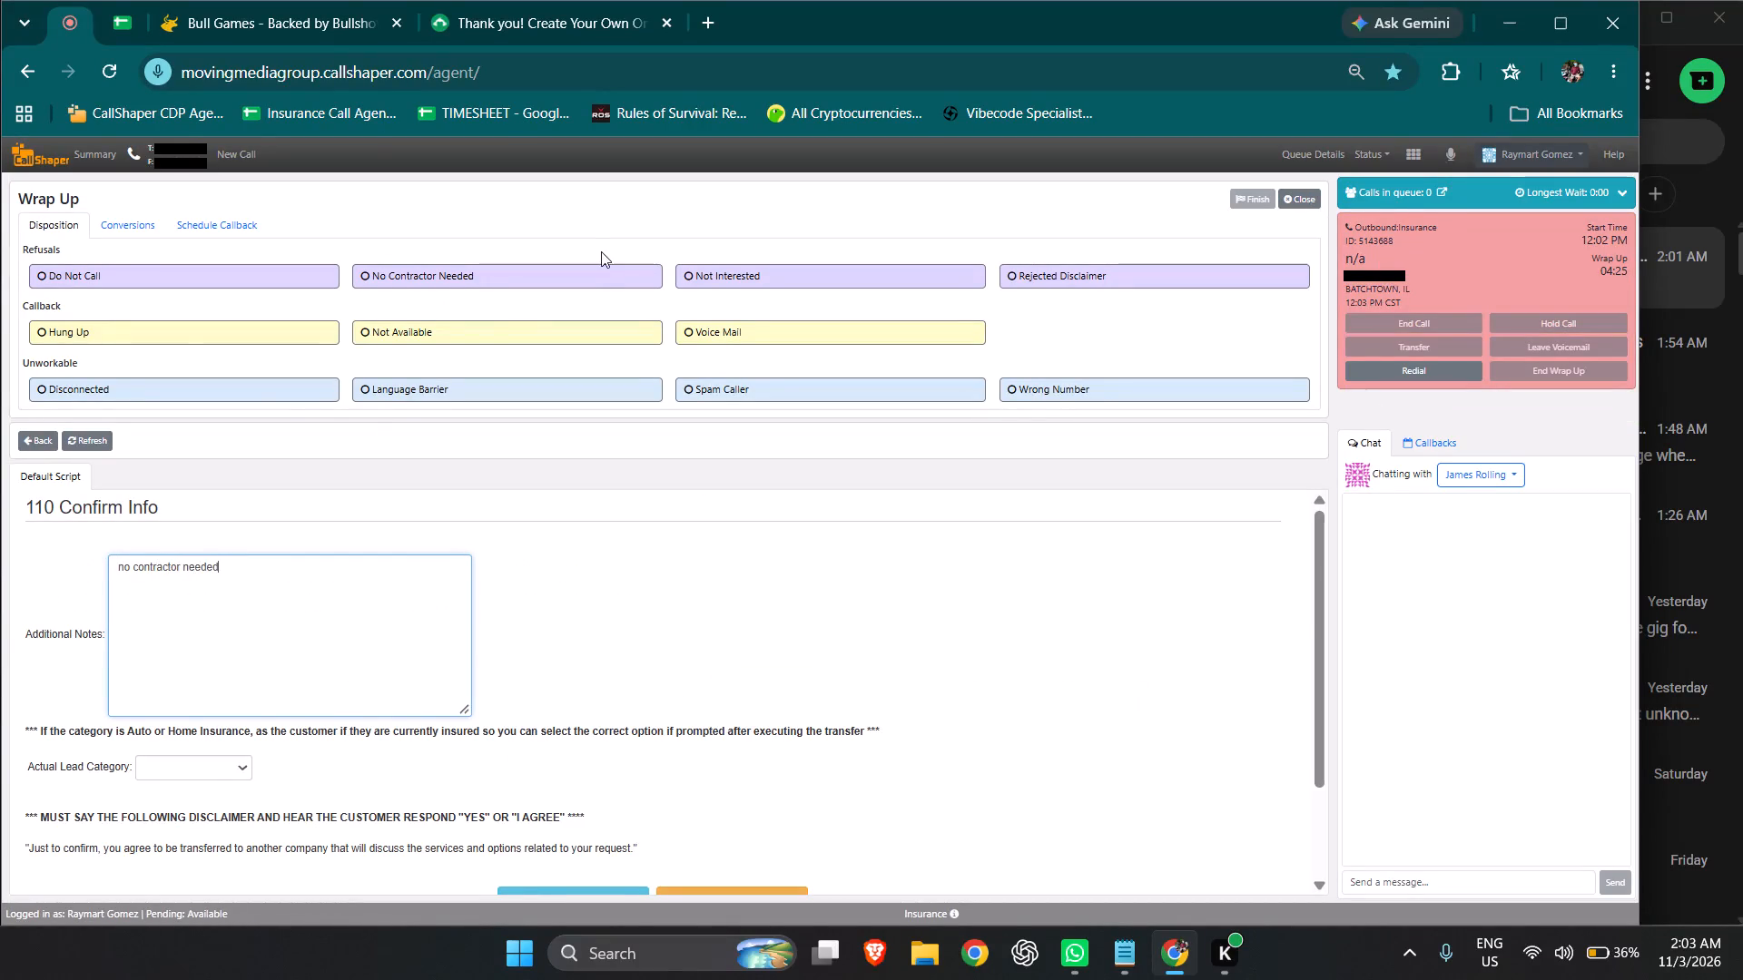
click(580, 293)
click(606, 284)
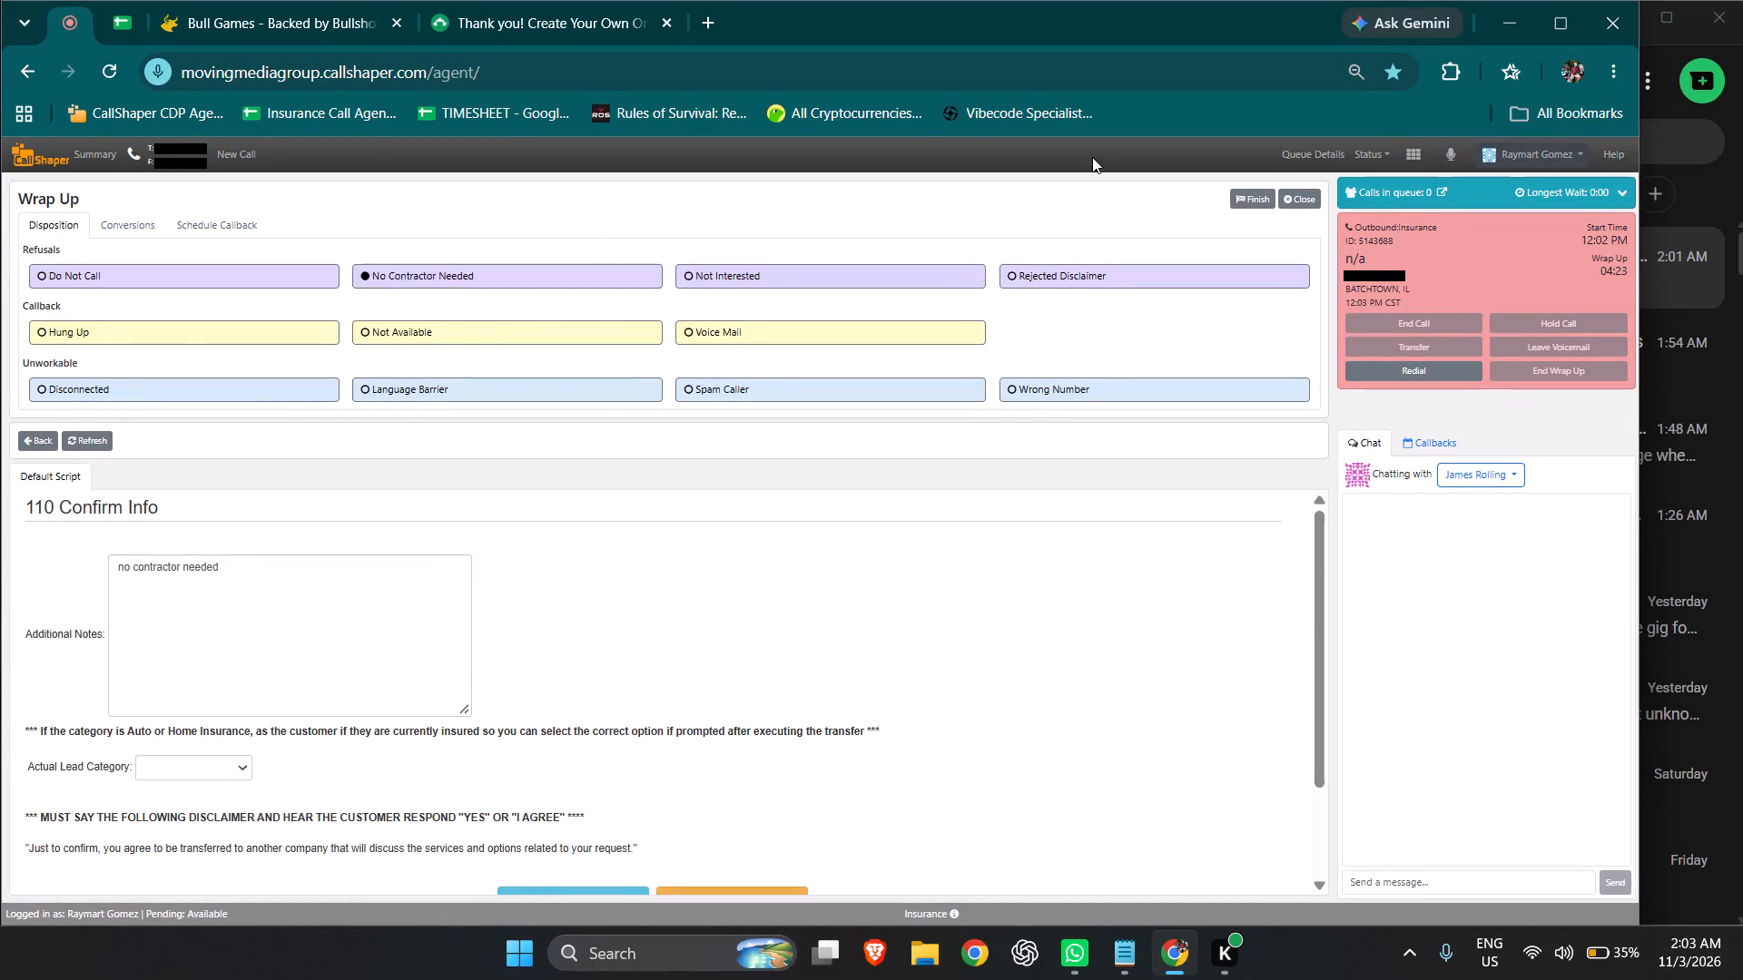
click(1262, 200)
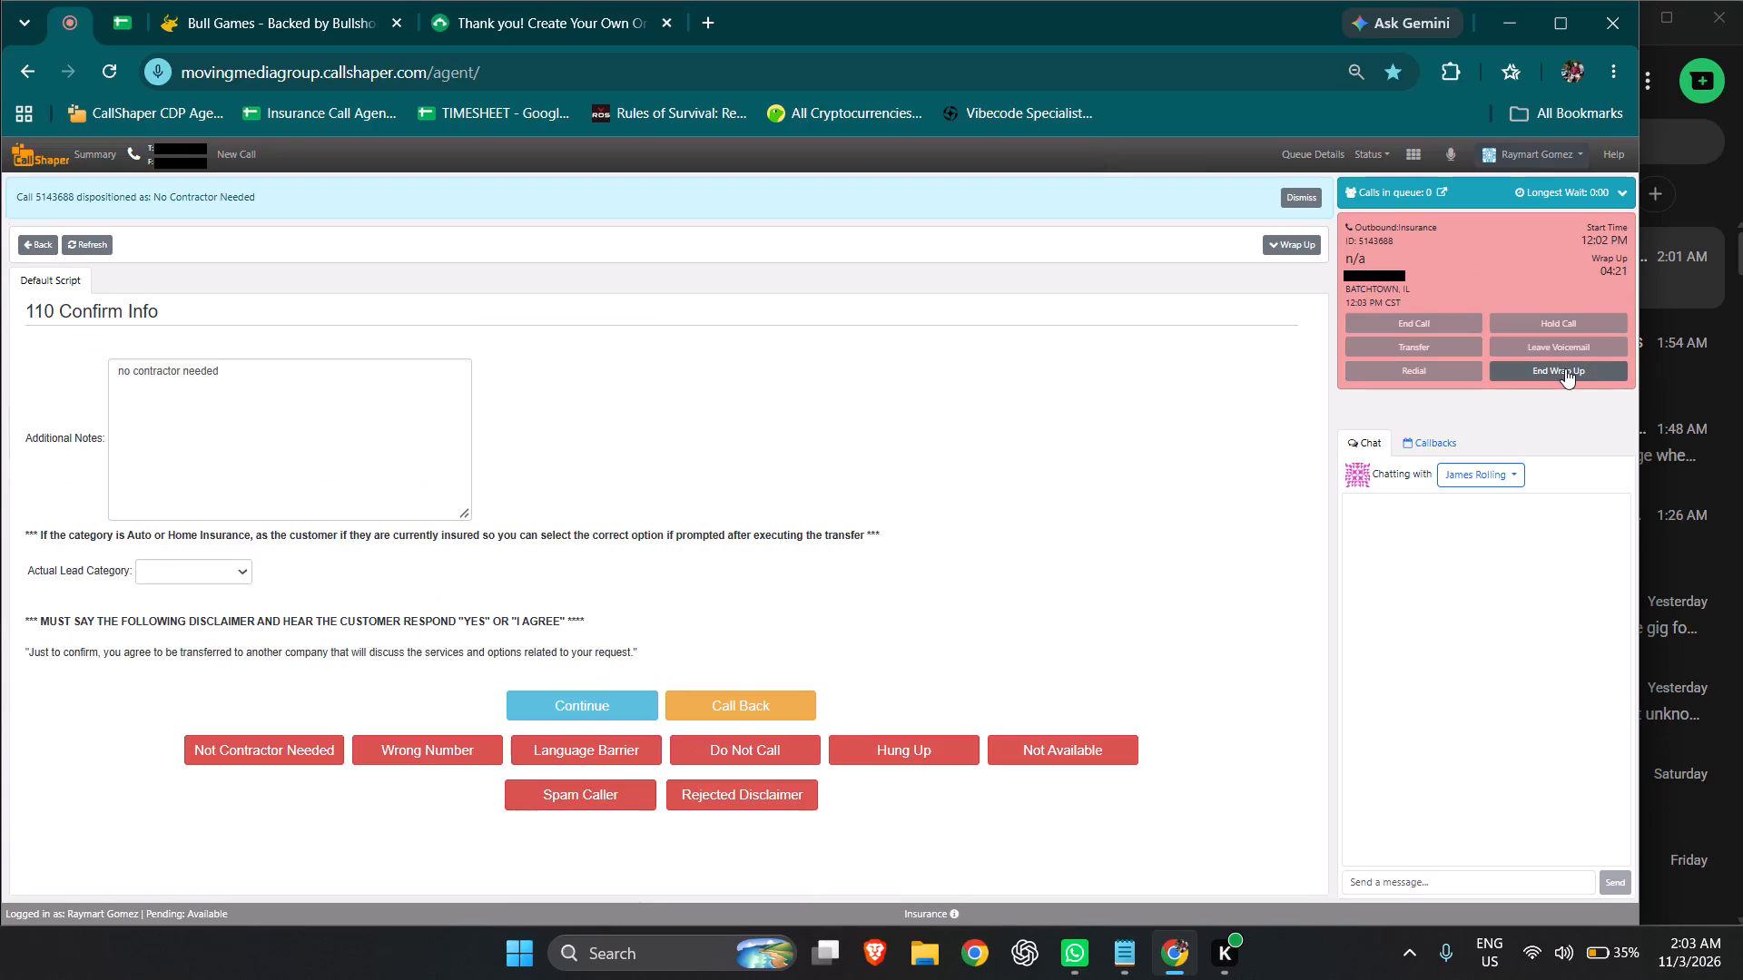
scroll(1098, 415, right, 3)
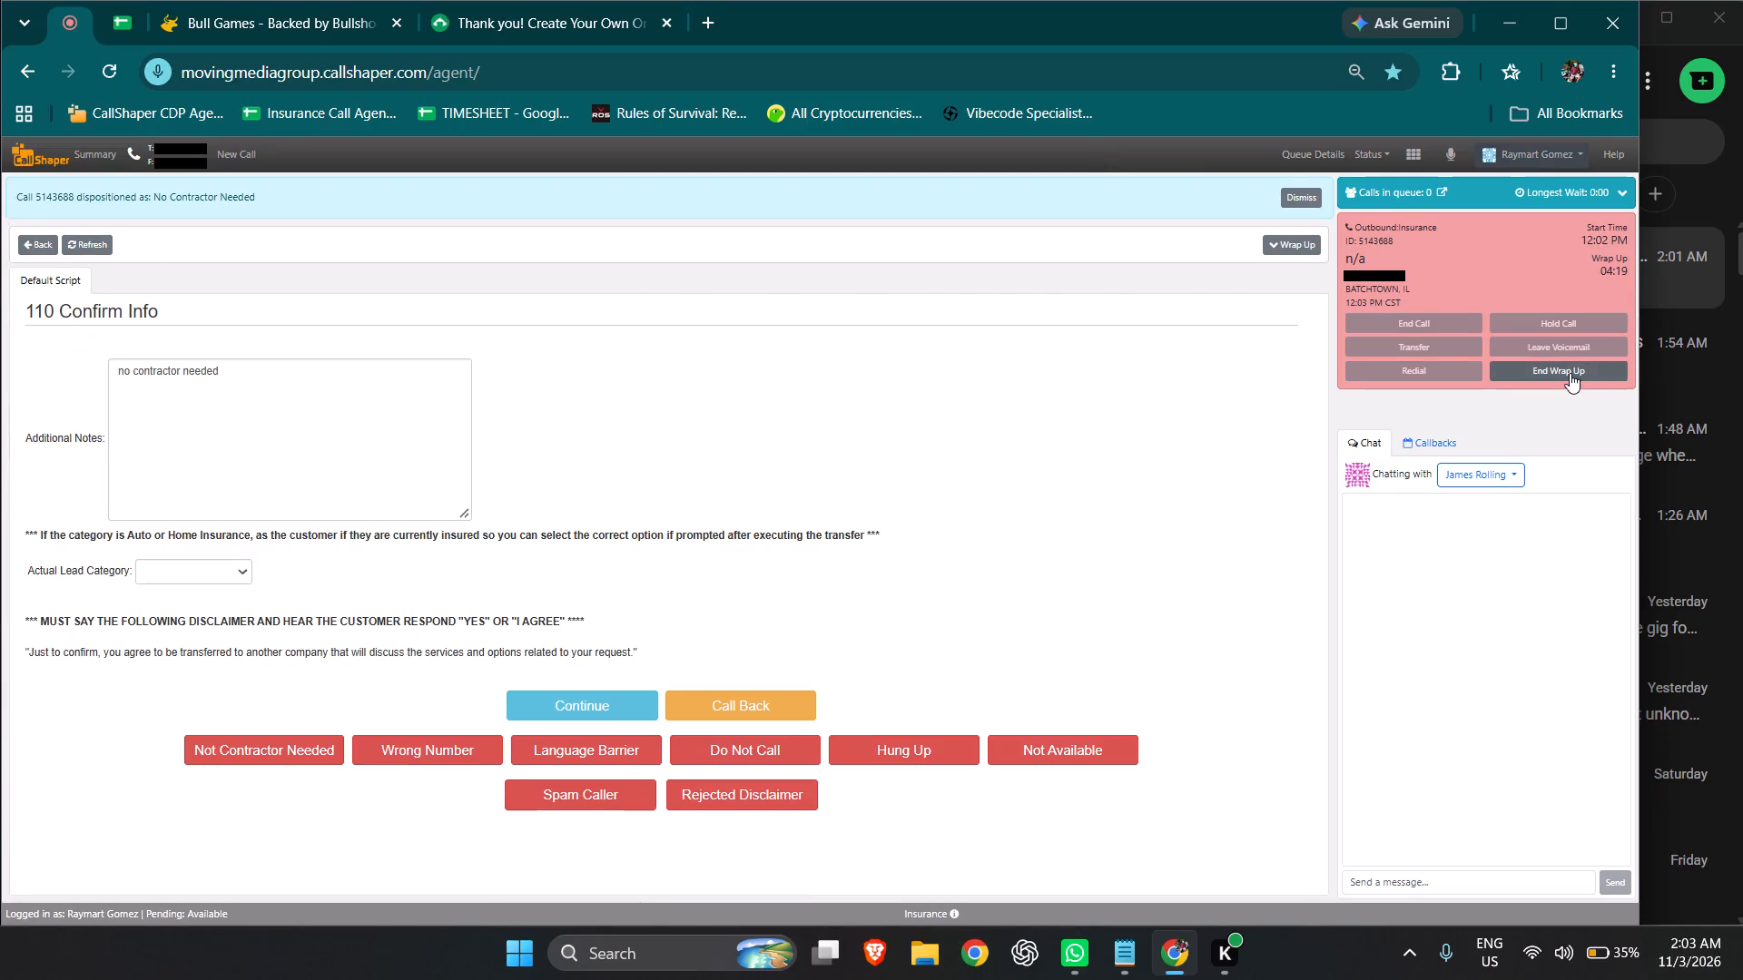
click(1570, 373)
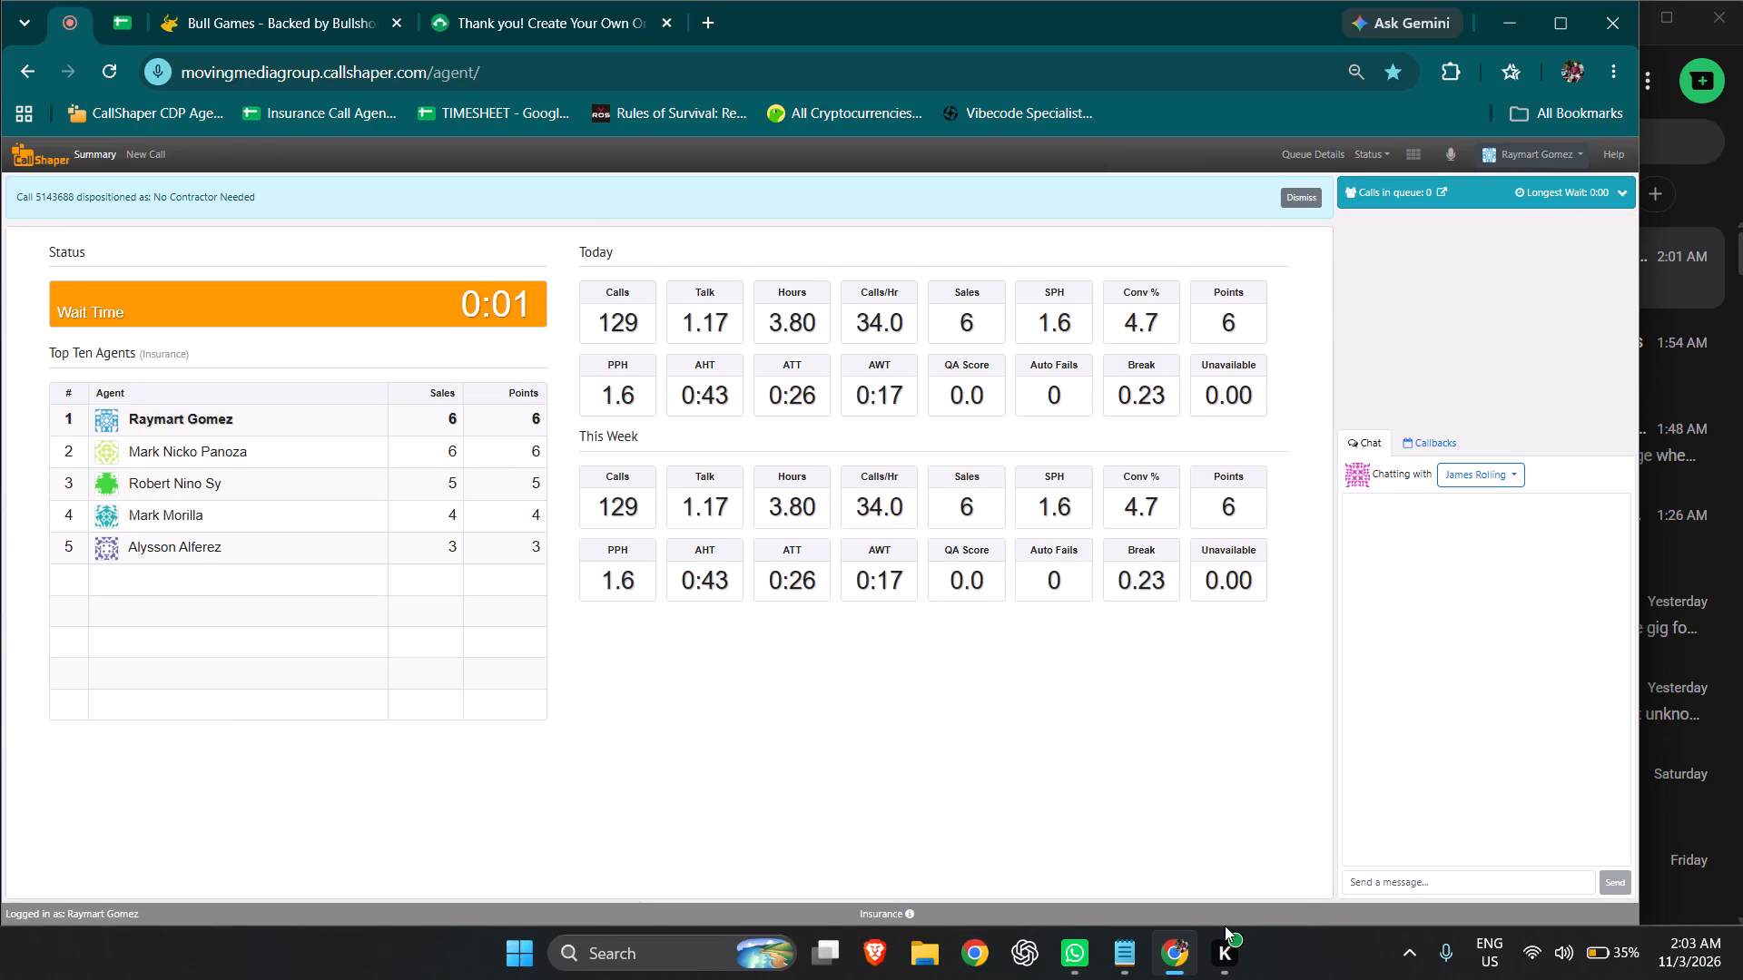
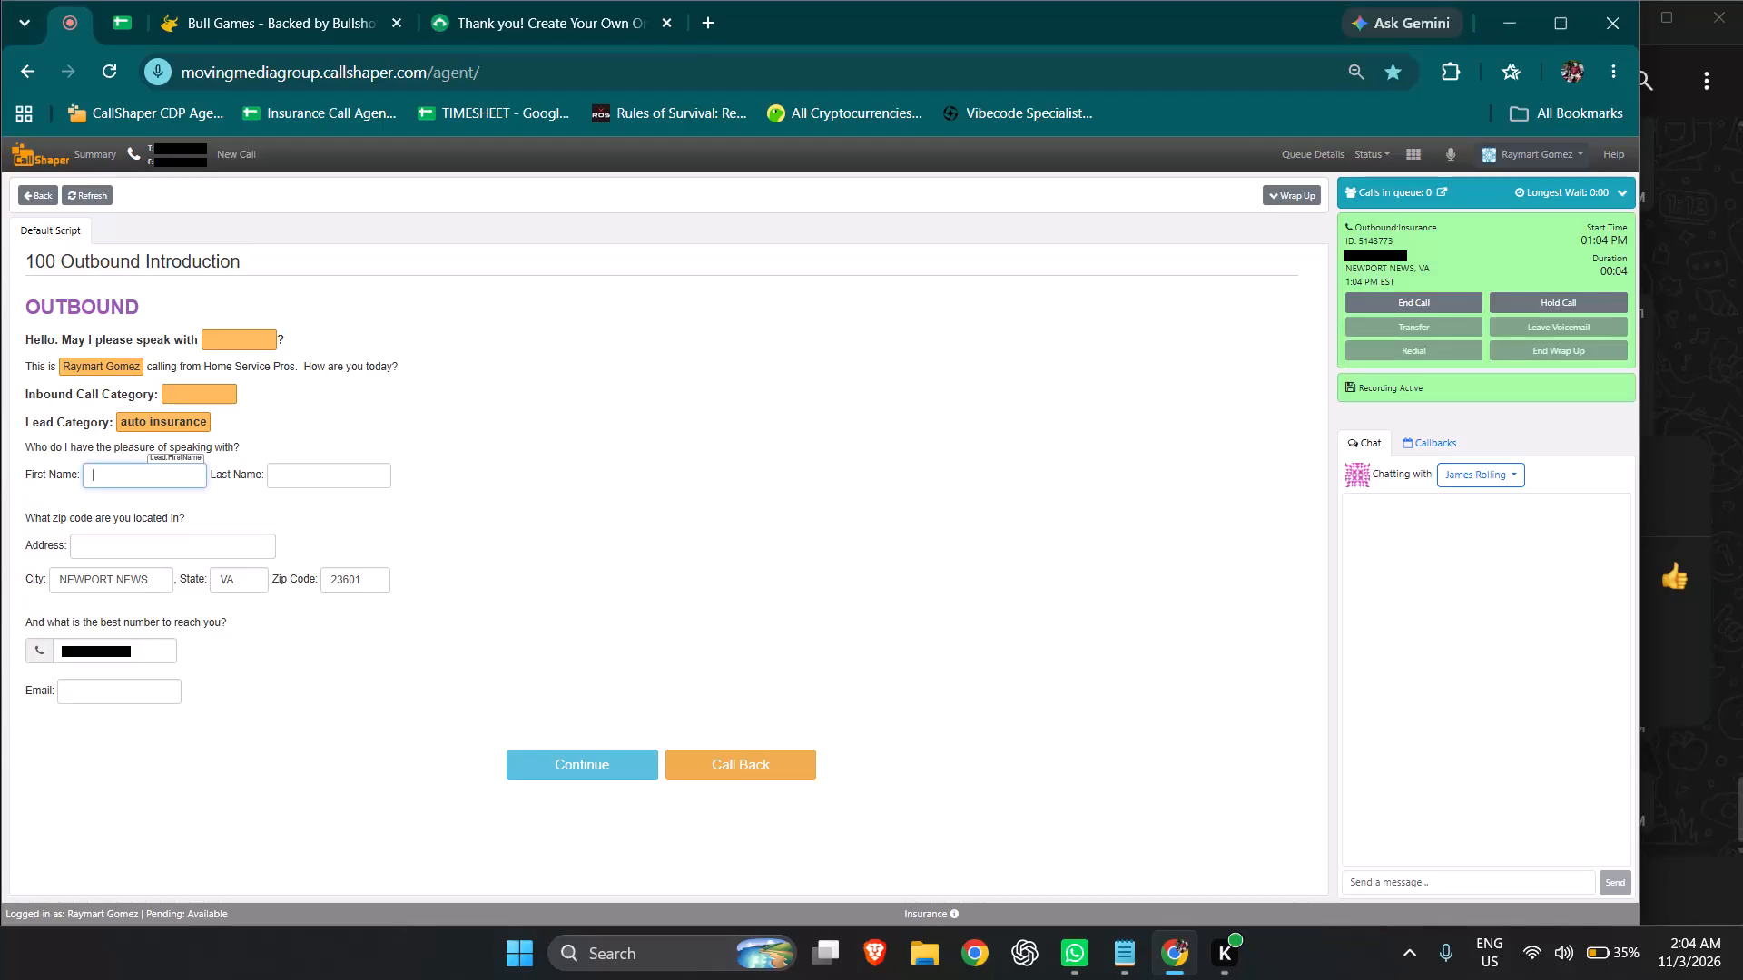
Enter "n/a" as the first name of the Newport News, VA auto insurance lead and continue to the Confirm Info page.
text(n/a)
click(523, 767)
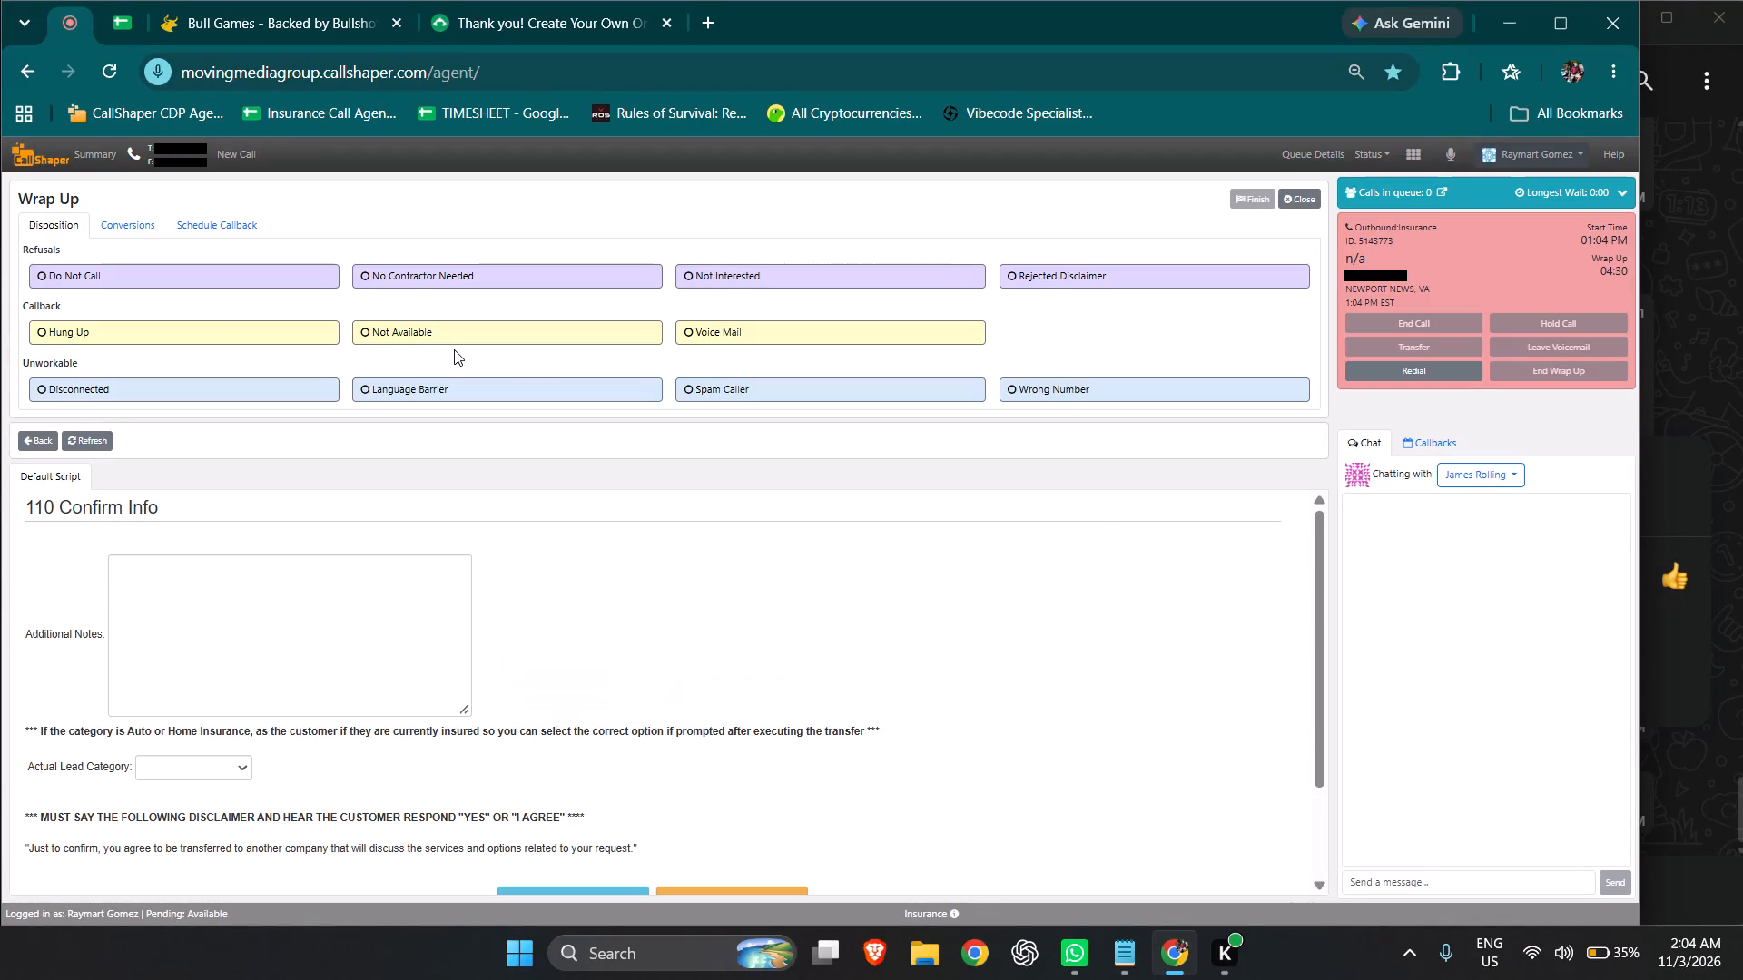
Note "hung up" for the Newport News, VA lead, disposition the call as Hung Up and end its wrap-up.
scroll(454, 349, up, 2)
click(290, 590)
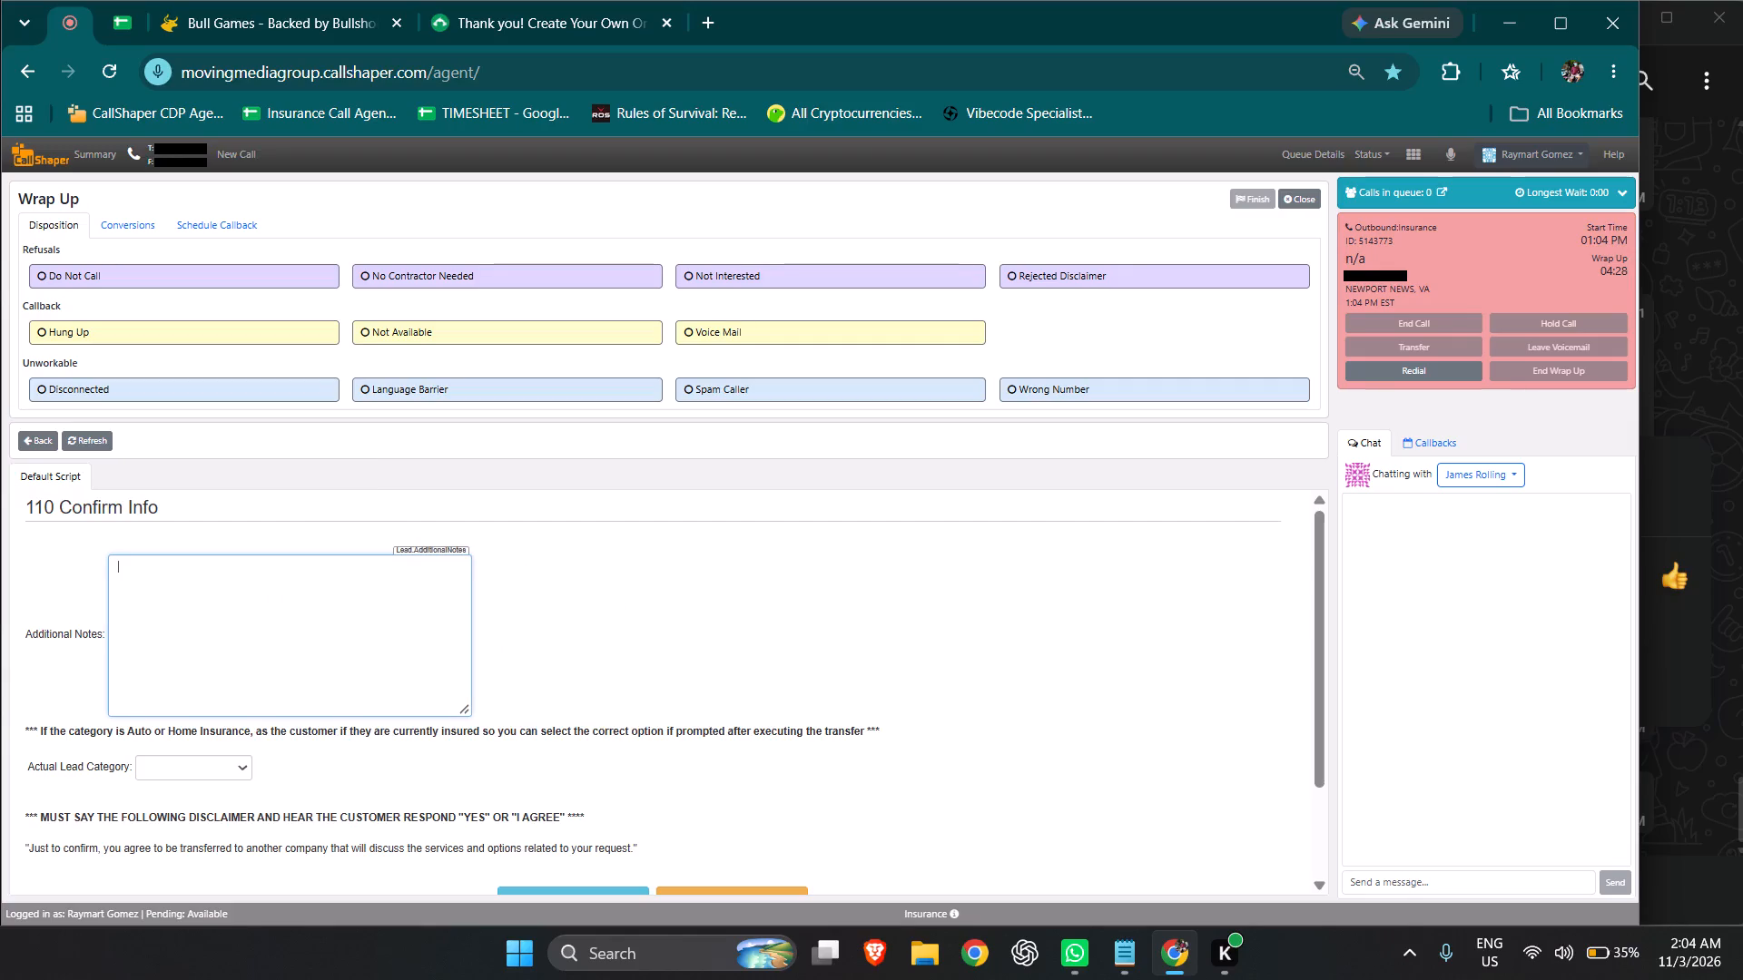
text(hung up)
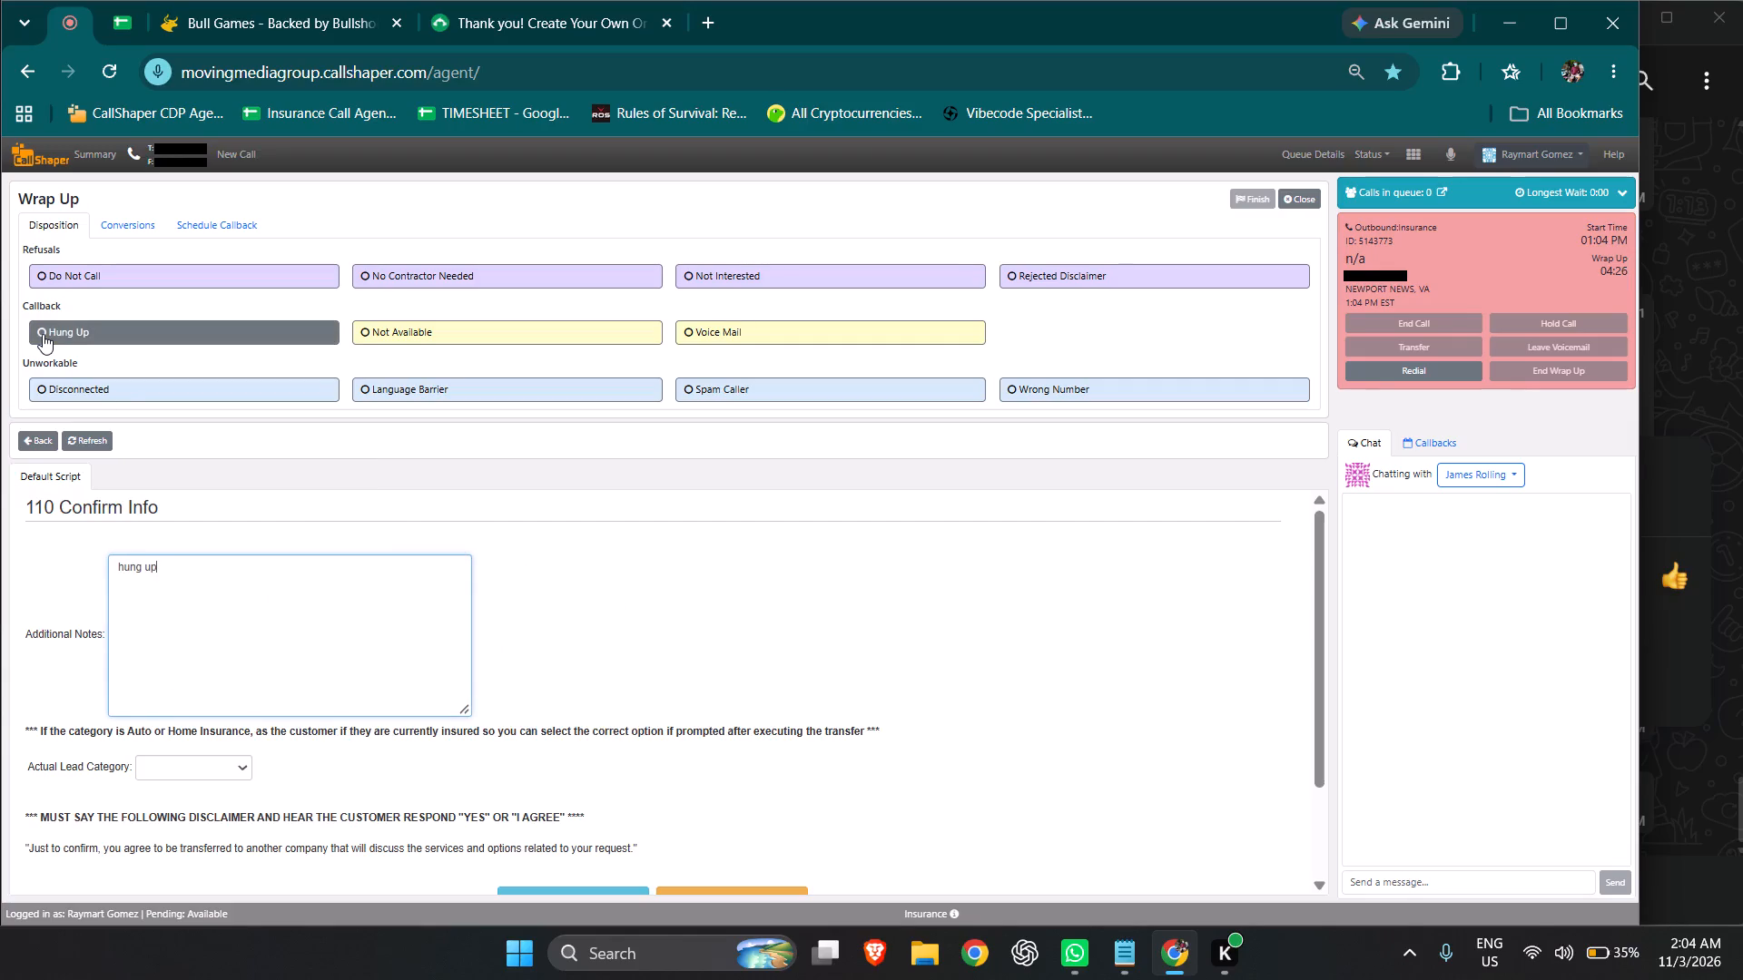
click(43, 334)
click(1245, 198)
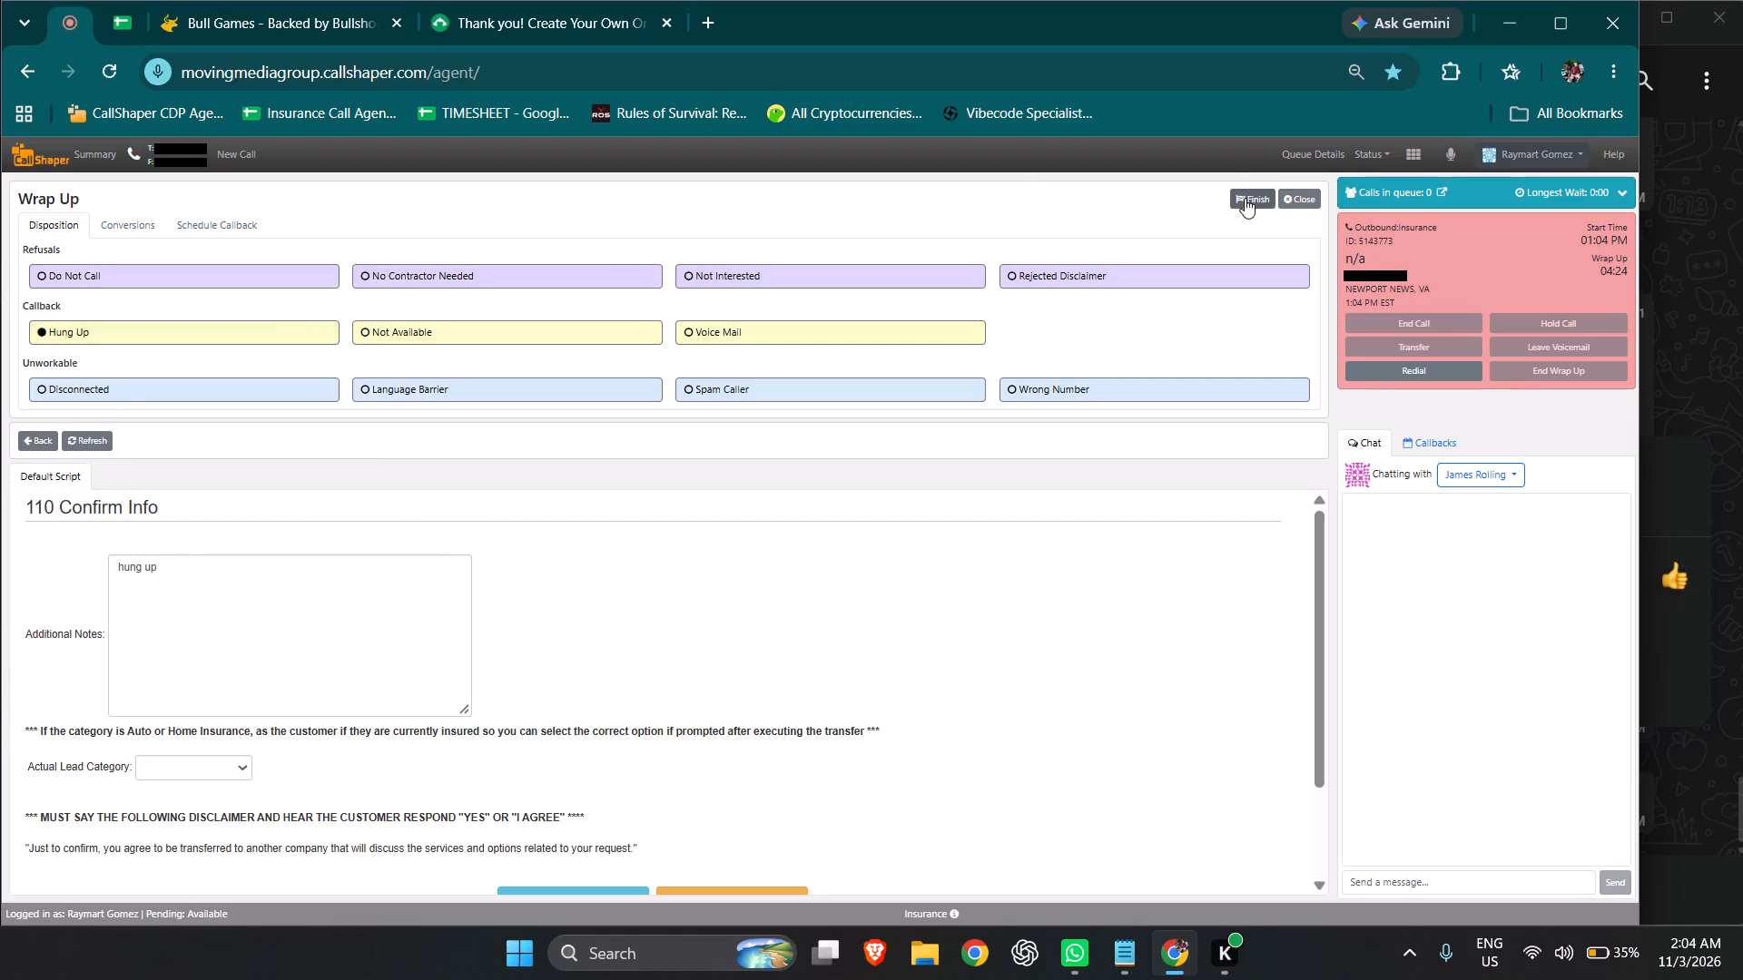
click(1581, 370)
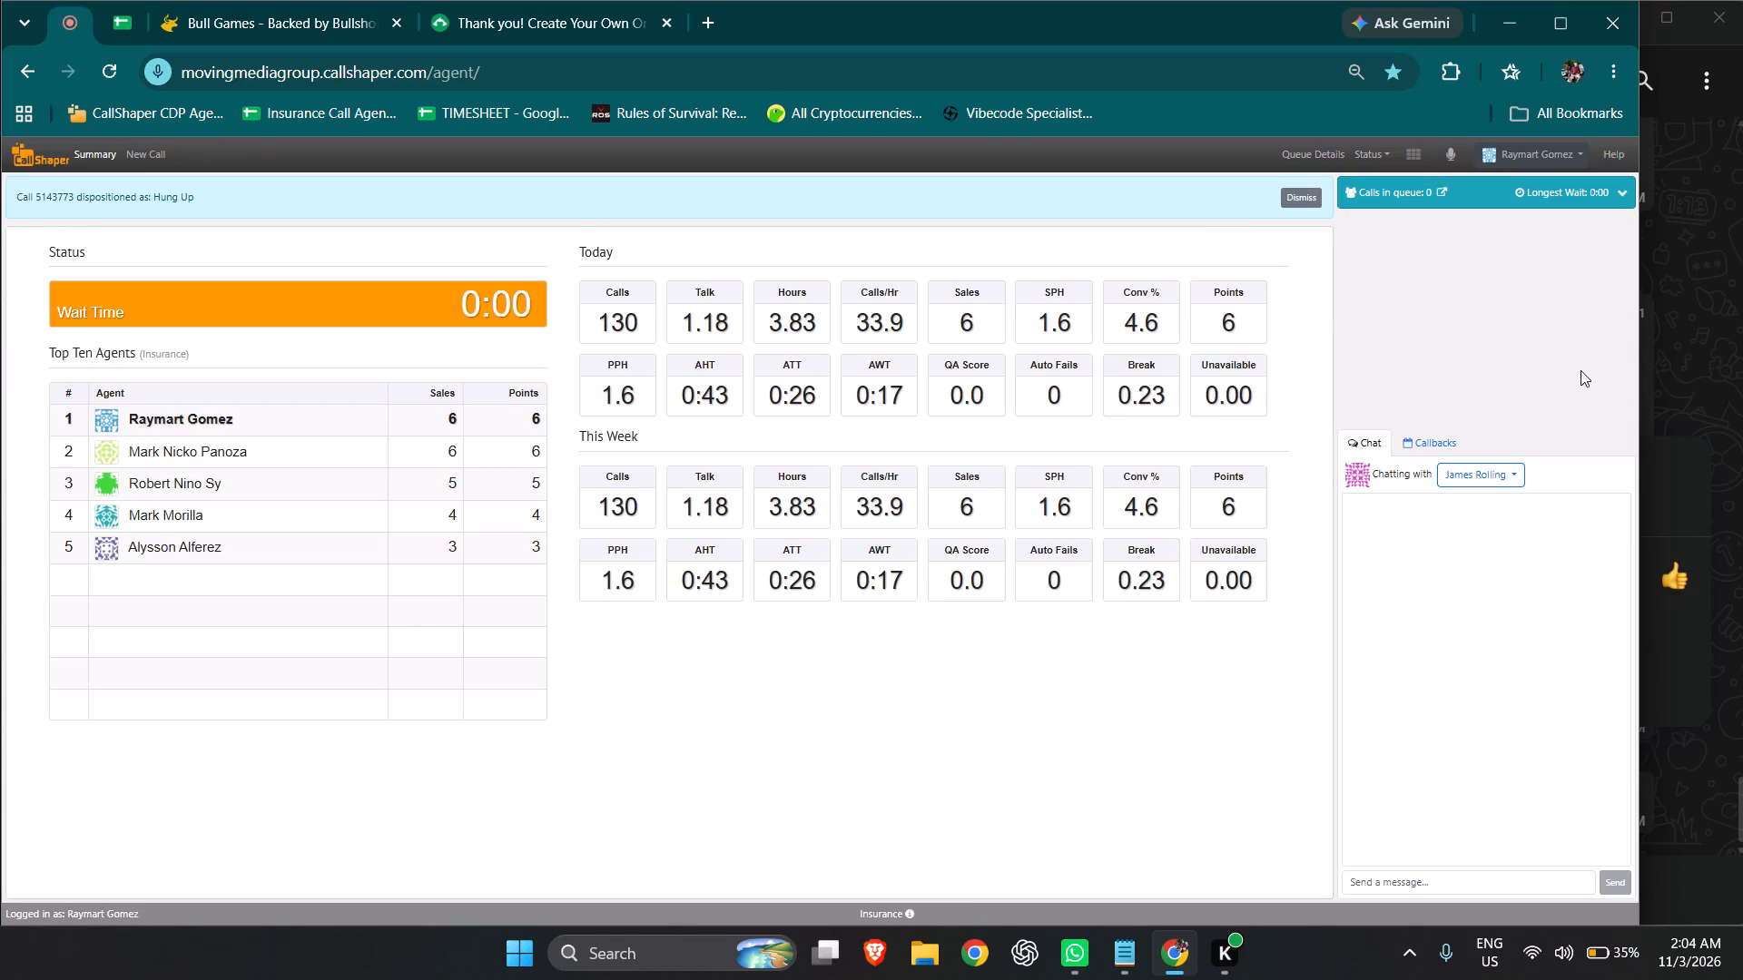
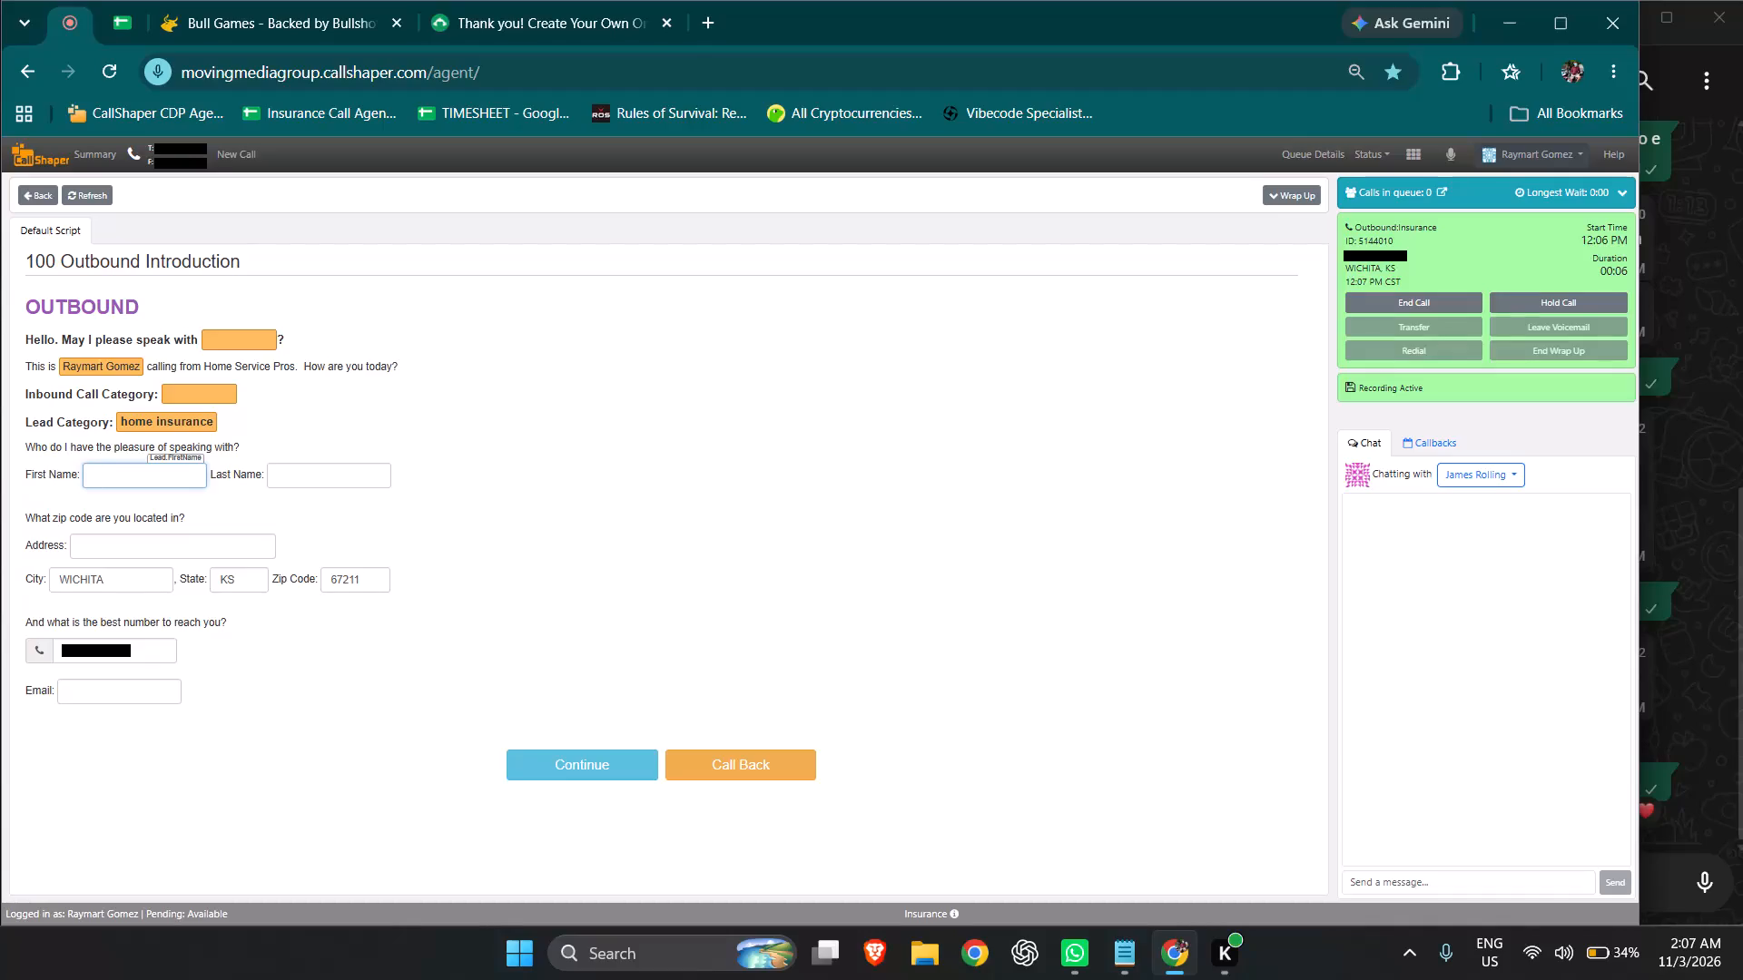
Enter "n/a" as the first name of the Wichita, KS home insurance lead and continue to the Confirm Info page.
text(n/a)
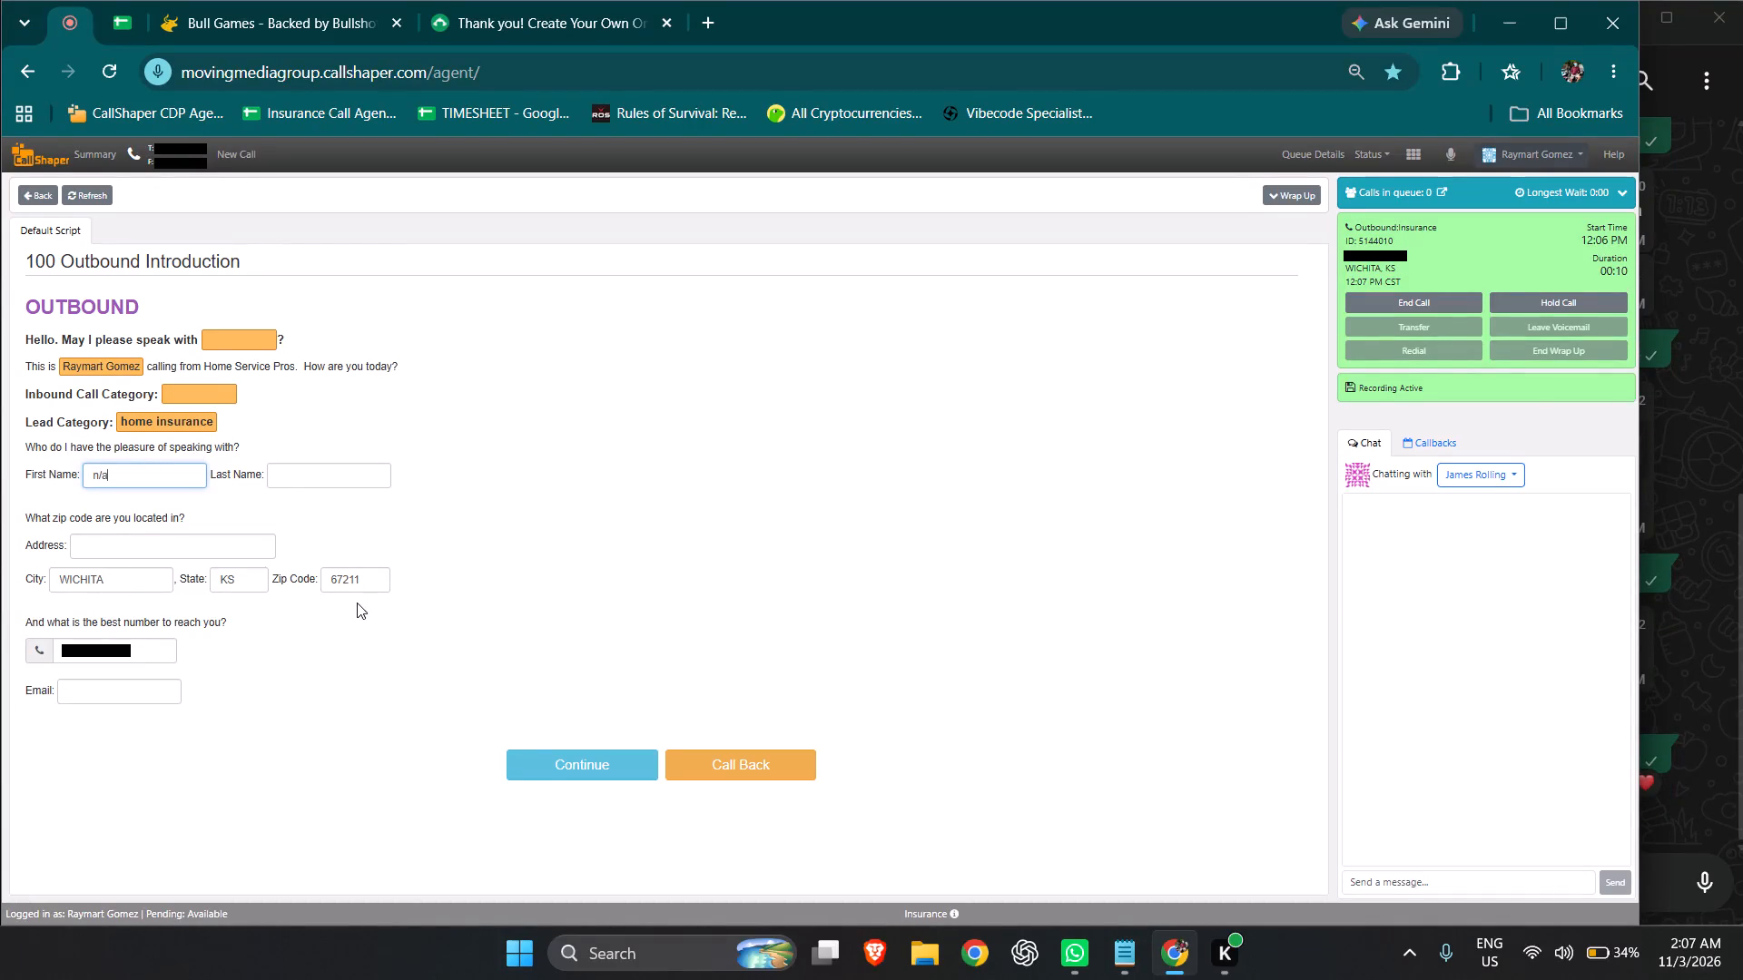
click(539, 760)
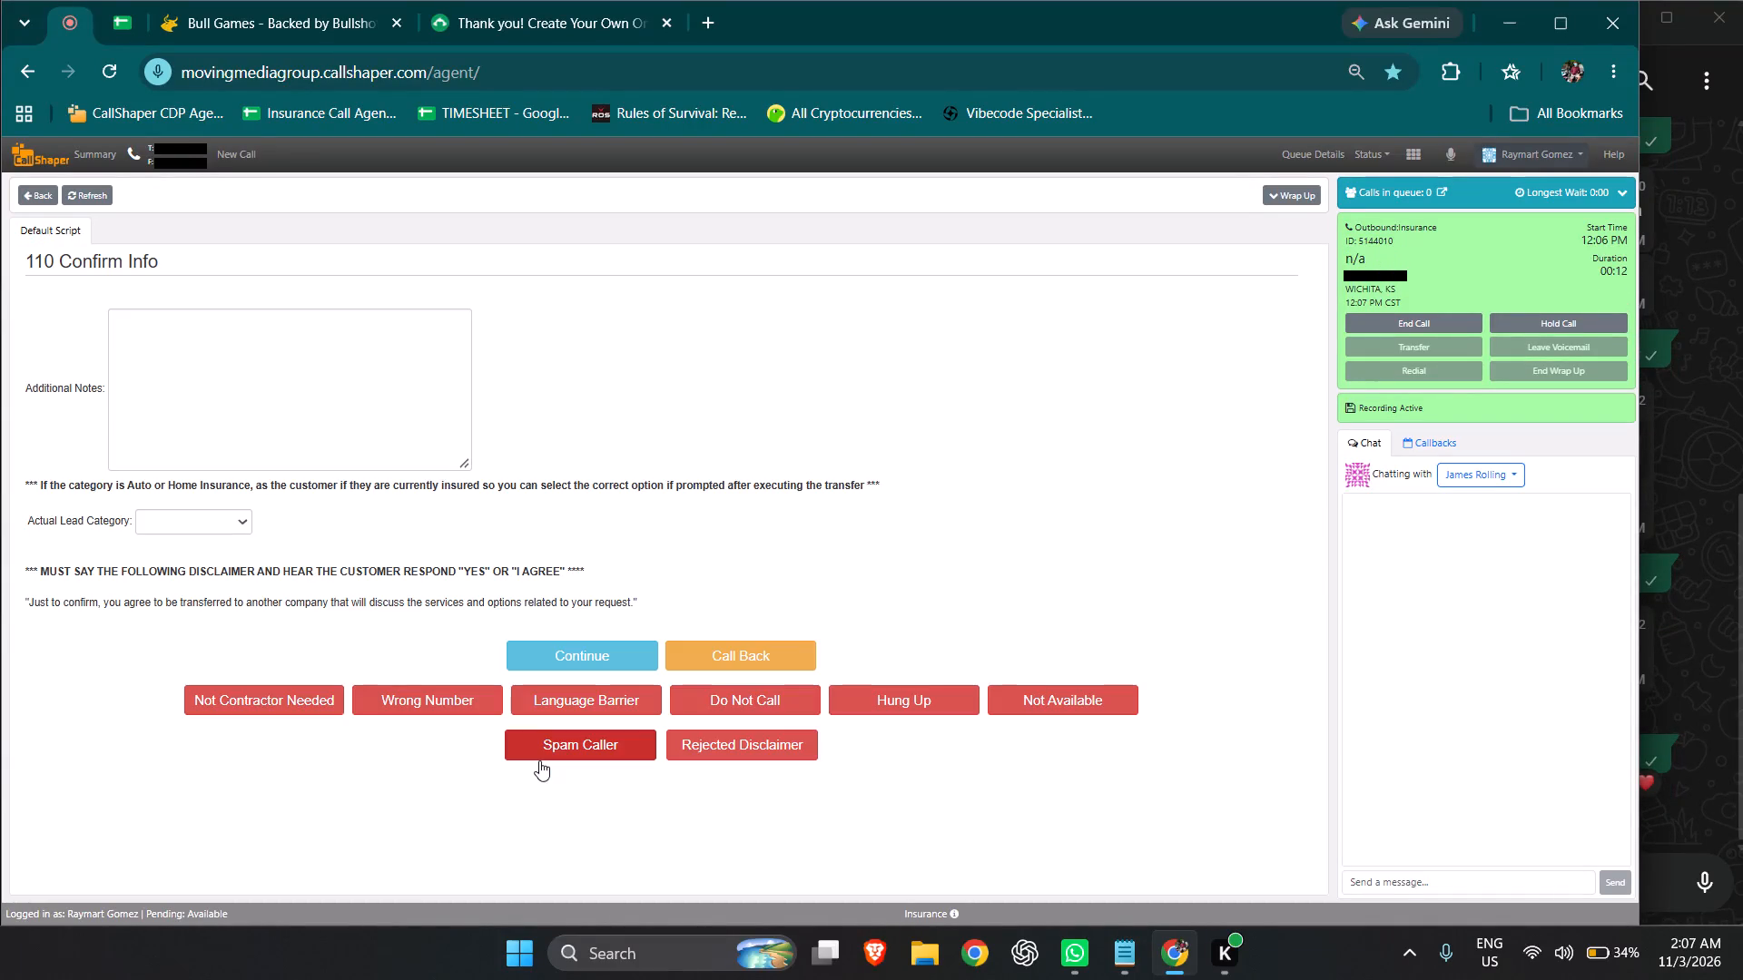
click(190, 407)
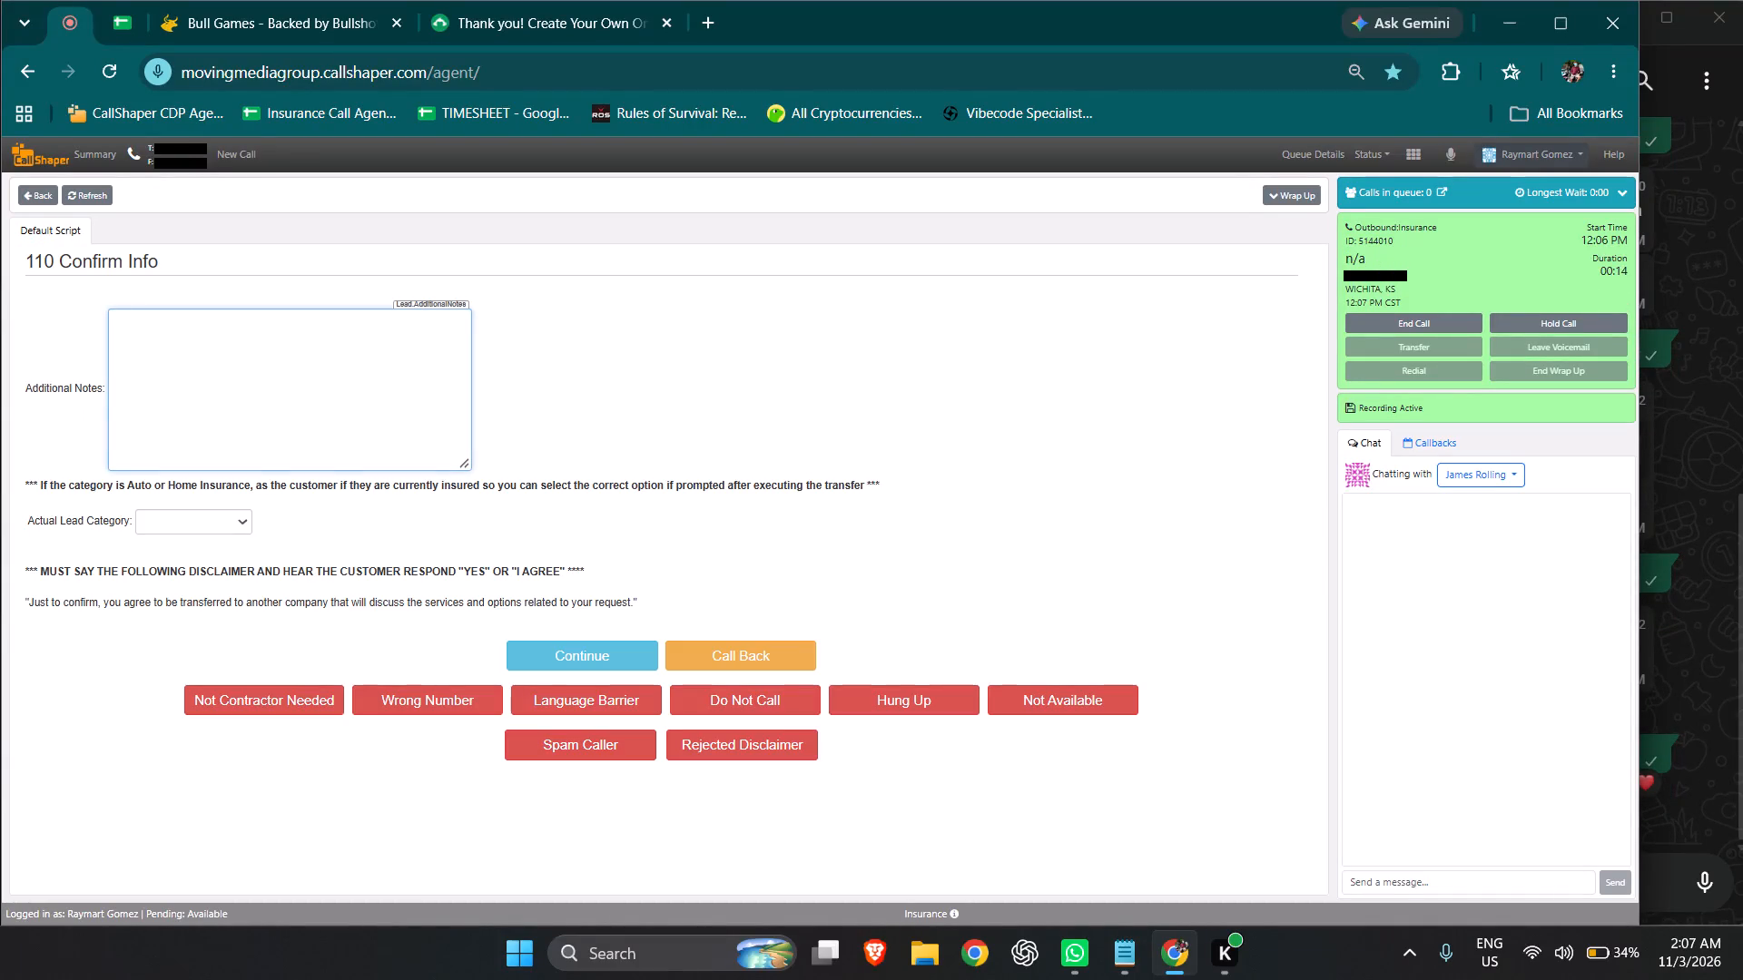
Return to the Outbound Introduction page of the Wichita, KS lead and open the first name for editing.
click(30, 187)
triple_click(169, 471)
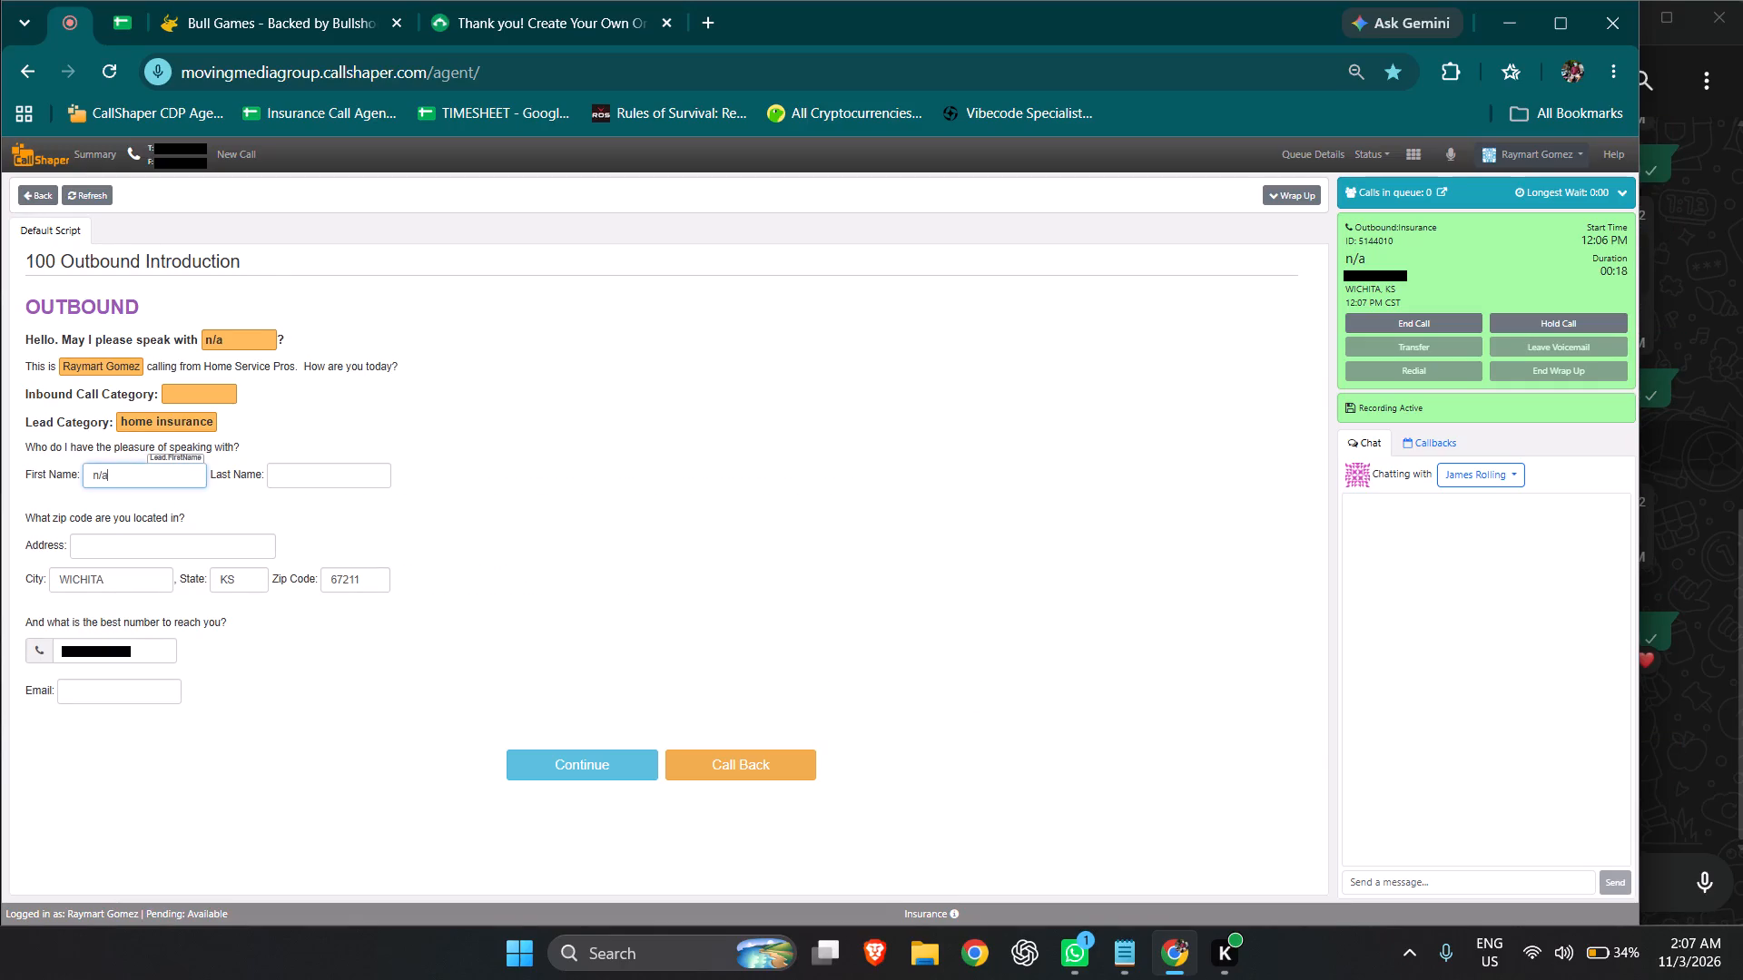
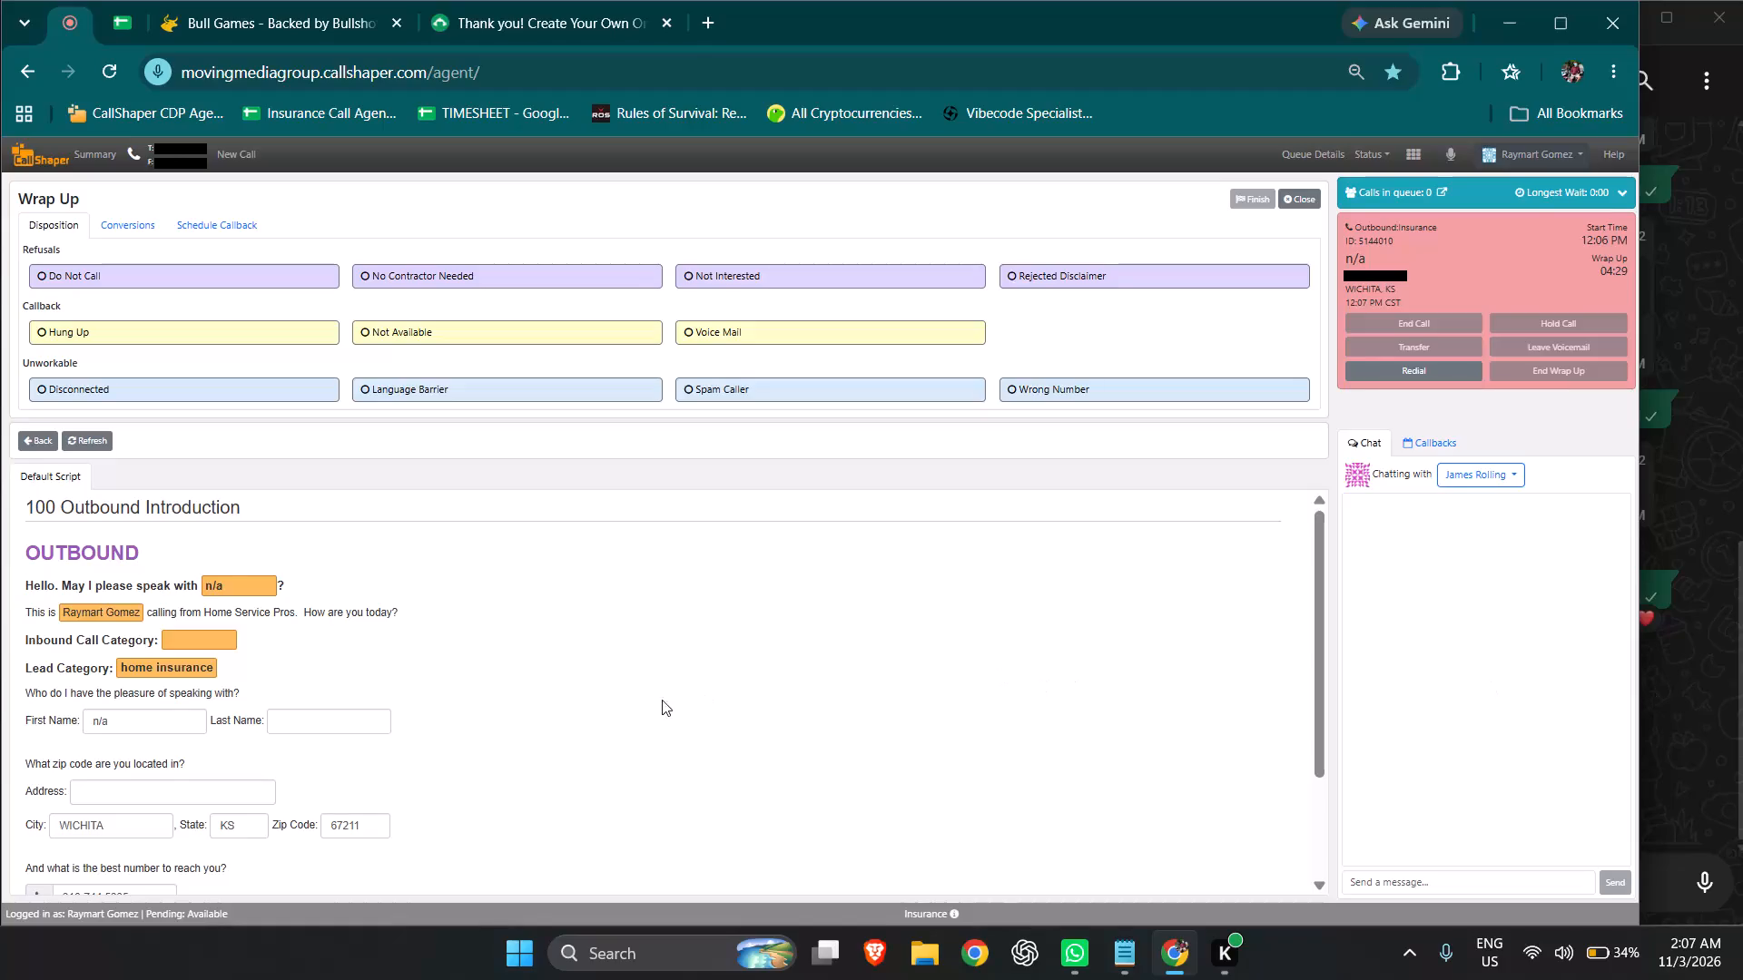
Continue the Wichita, KS home insurance lead to the Confirm Info page and enter "hung up" in its additional notes.
scroll(629, 703, down, 1)
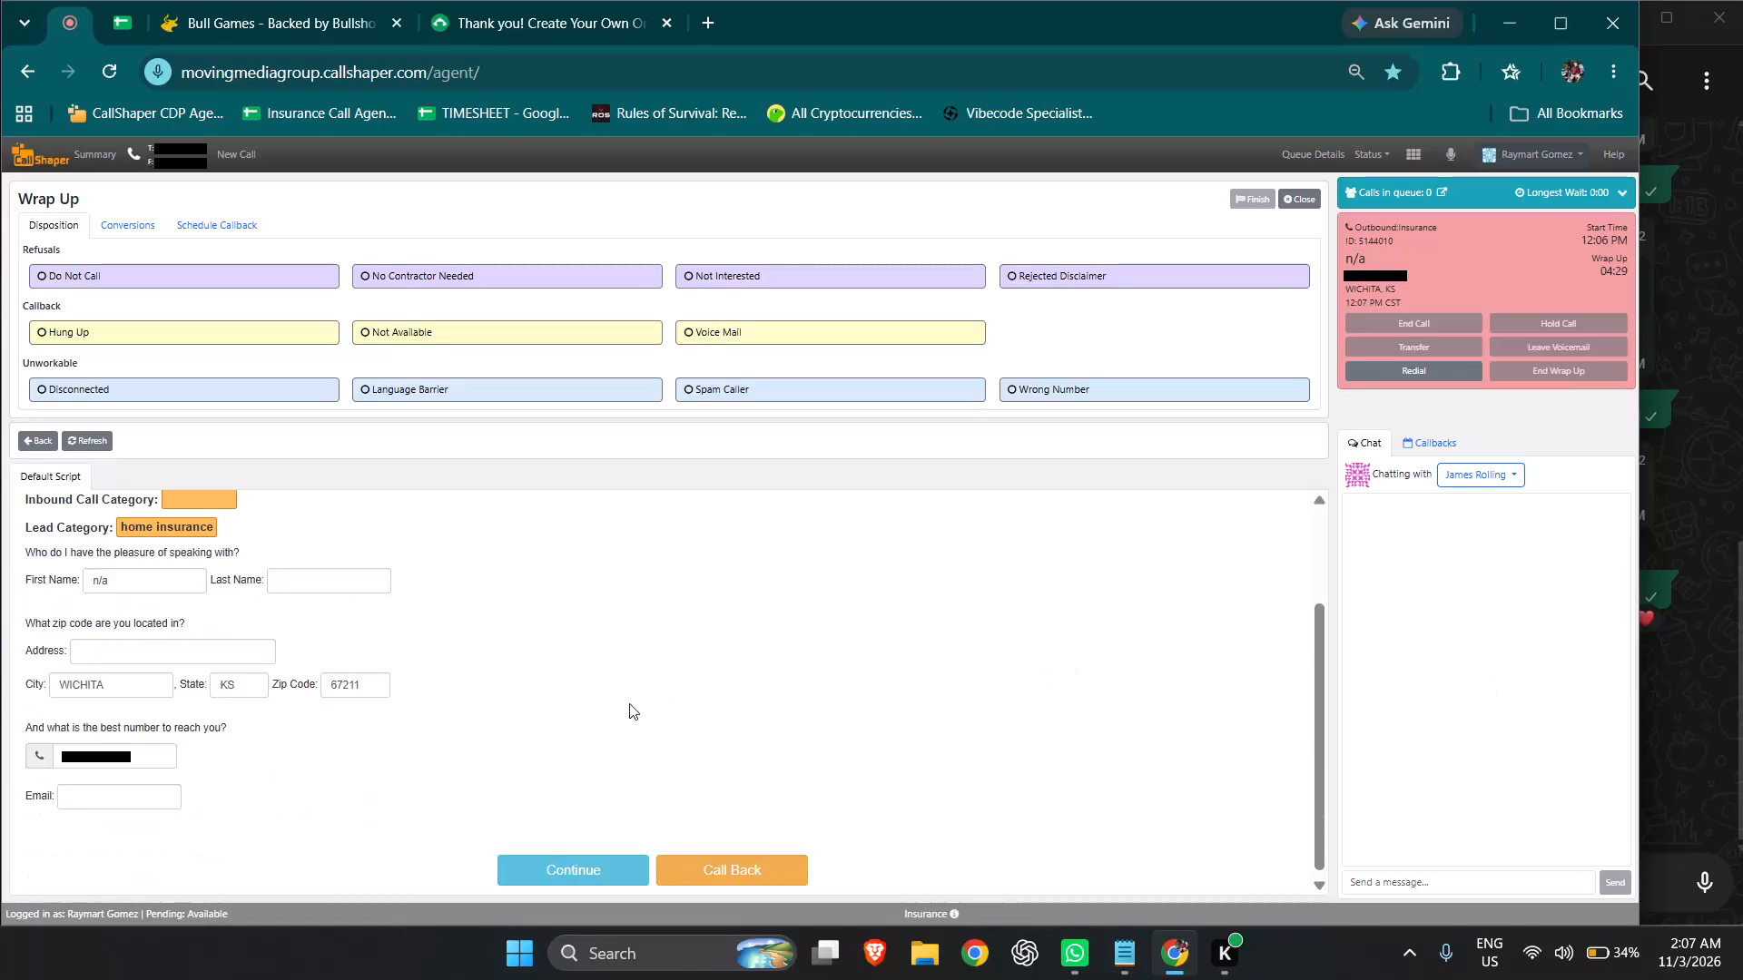
click(559, 867)
click(312, 620)
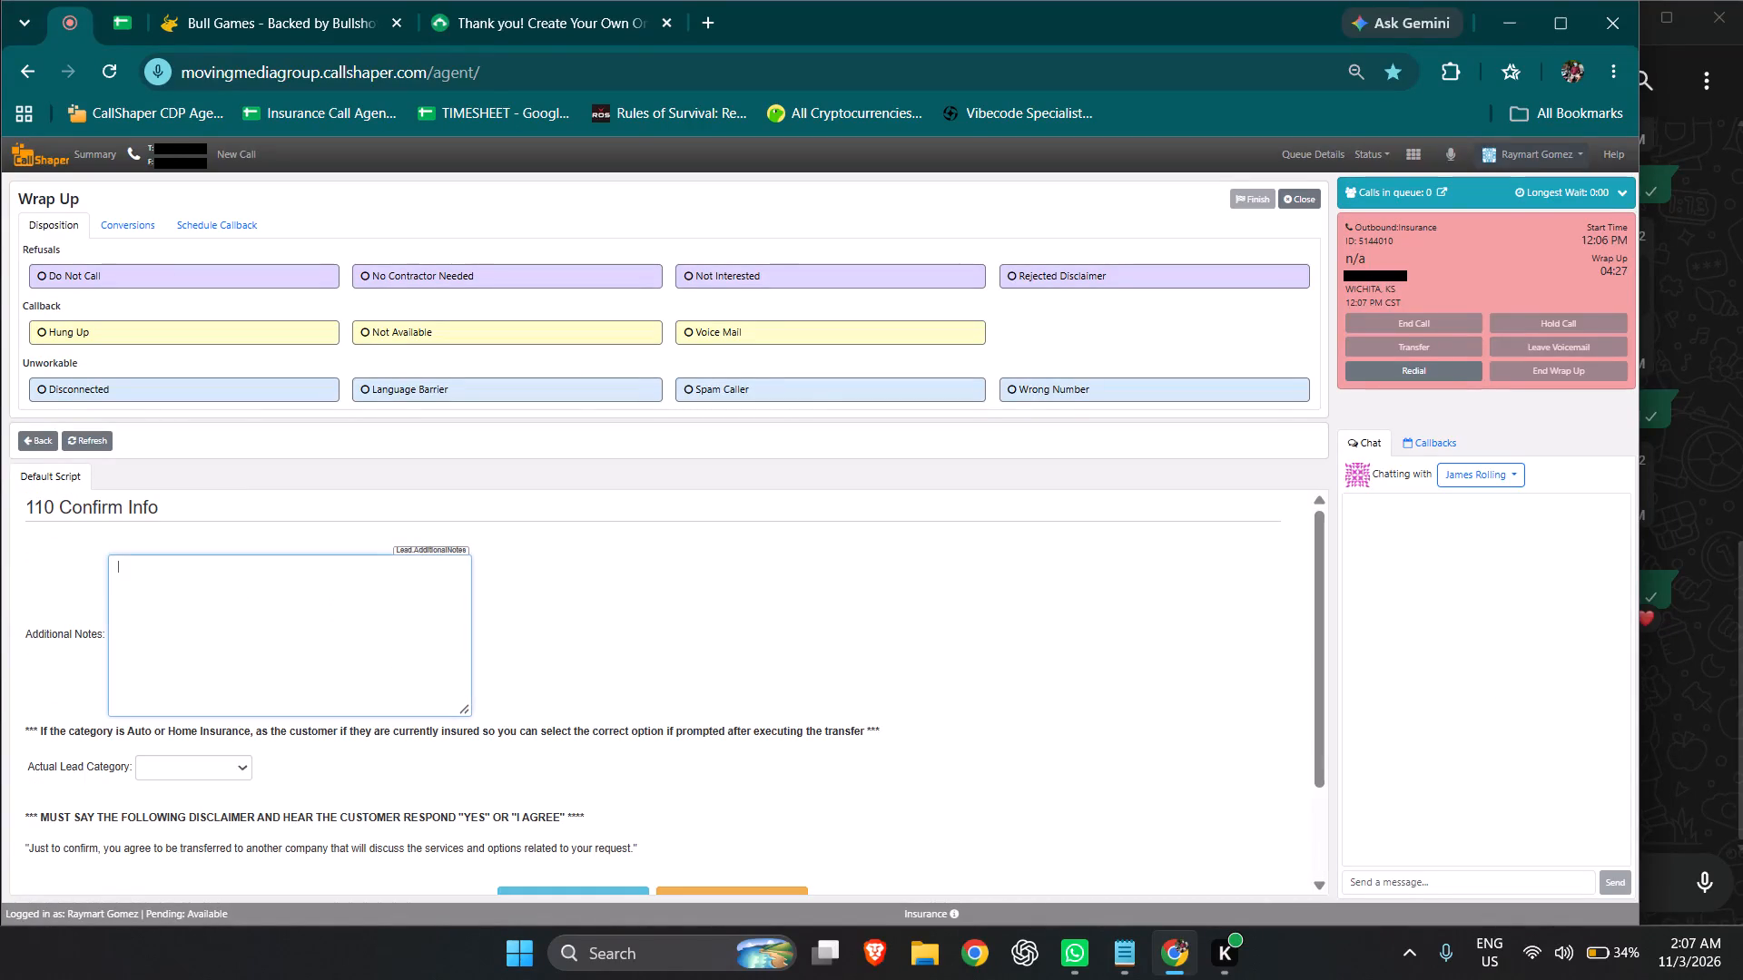
text(hung up)
Disposition the Wichita, KS call as Hung Up, finish the disposition and end the call's wrap-up.
drag(290, 351, 305, 326)
click(305, 326)
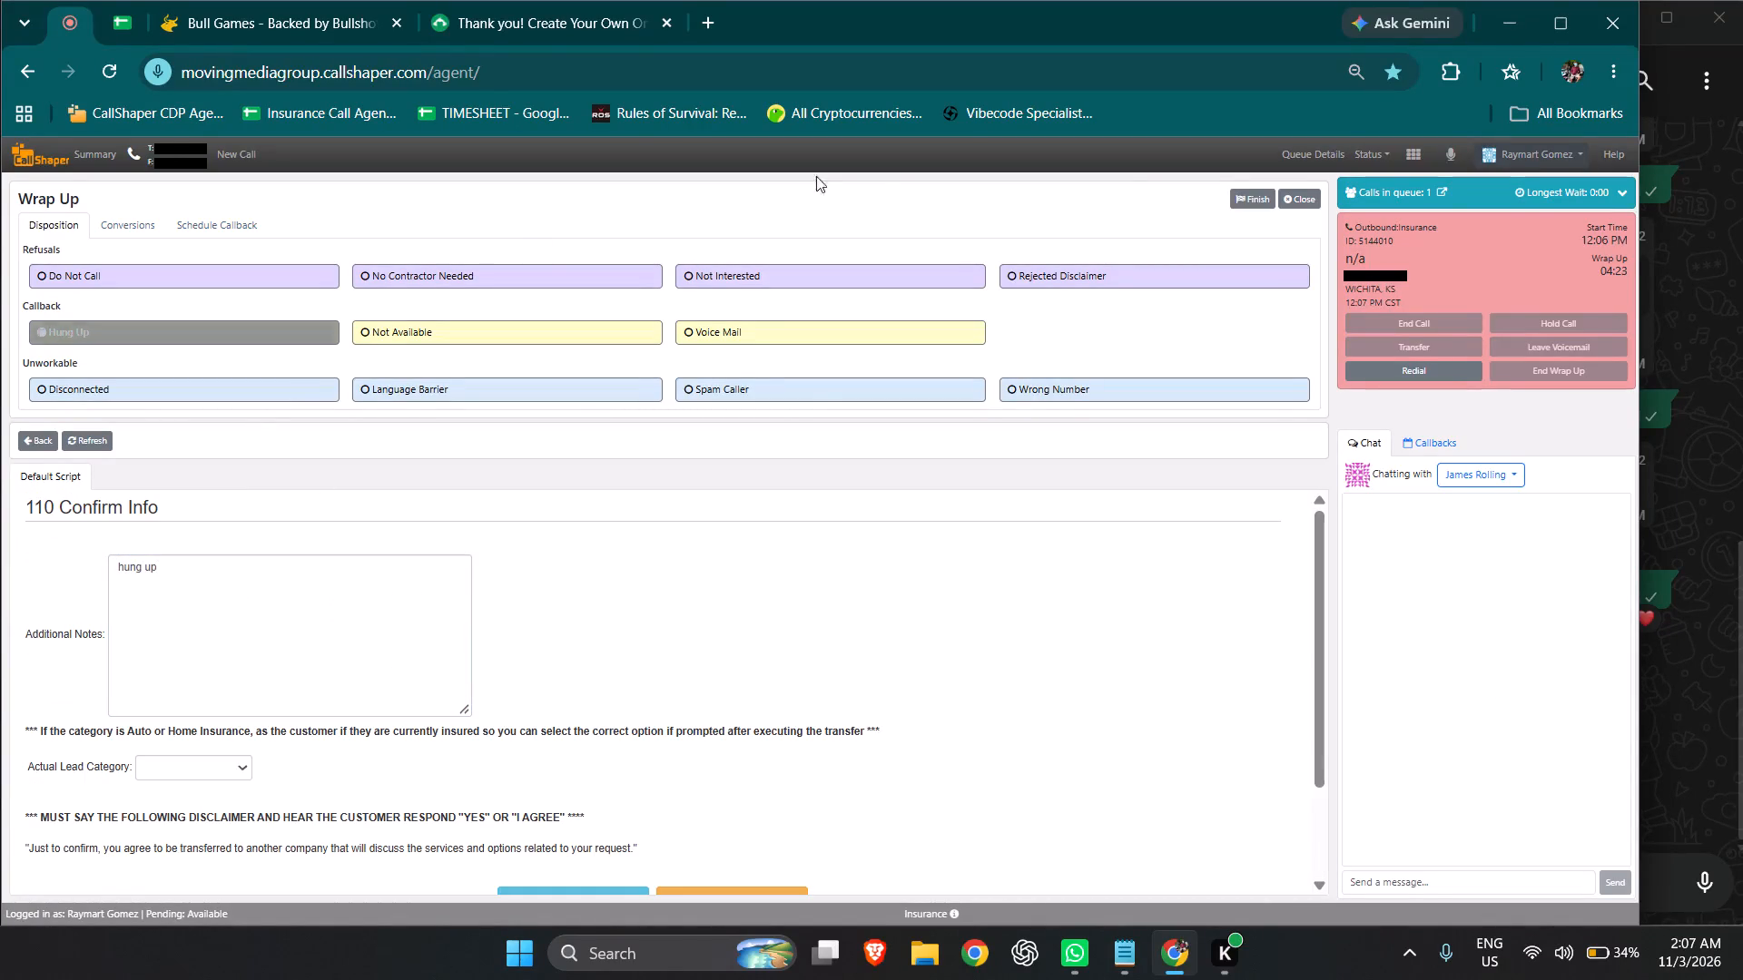
click(1250, 201)
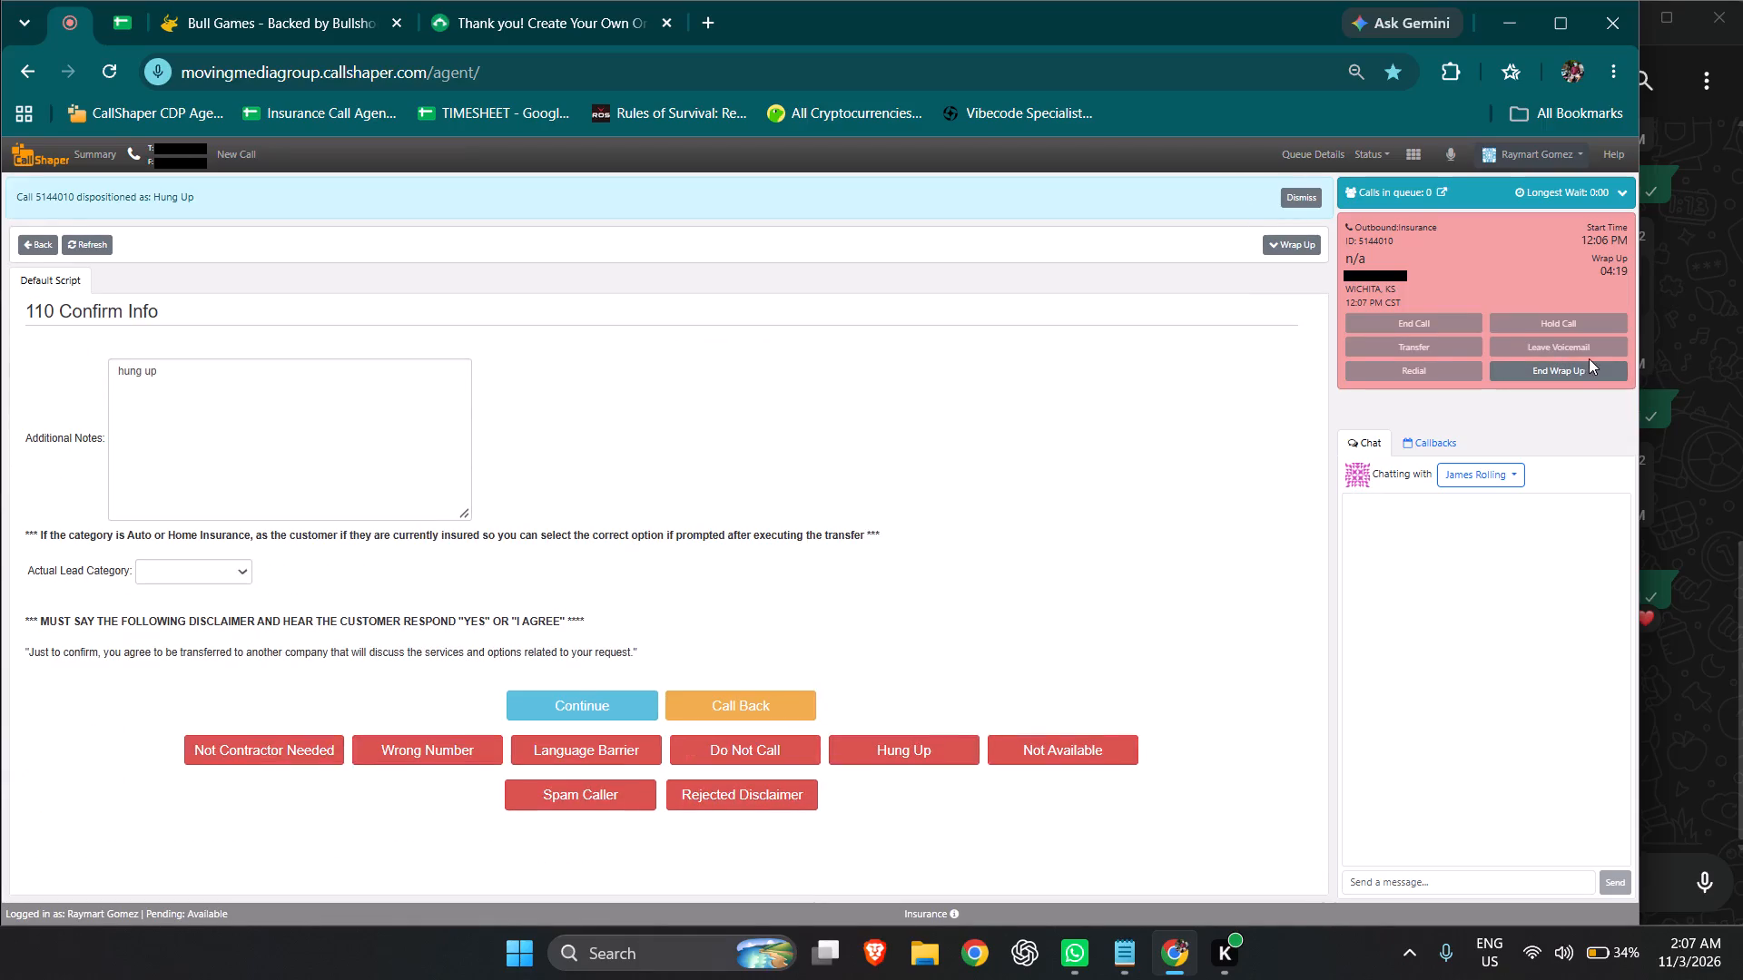
click(1599, 373)
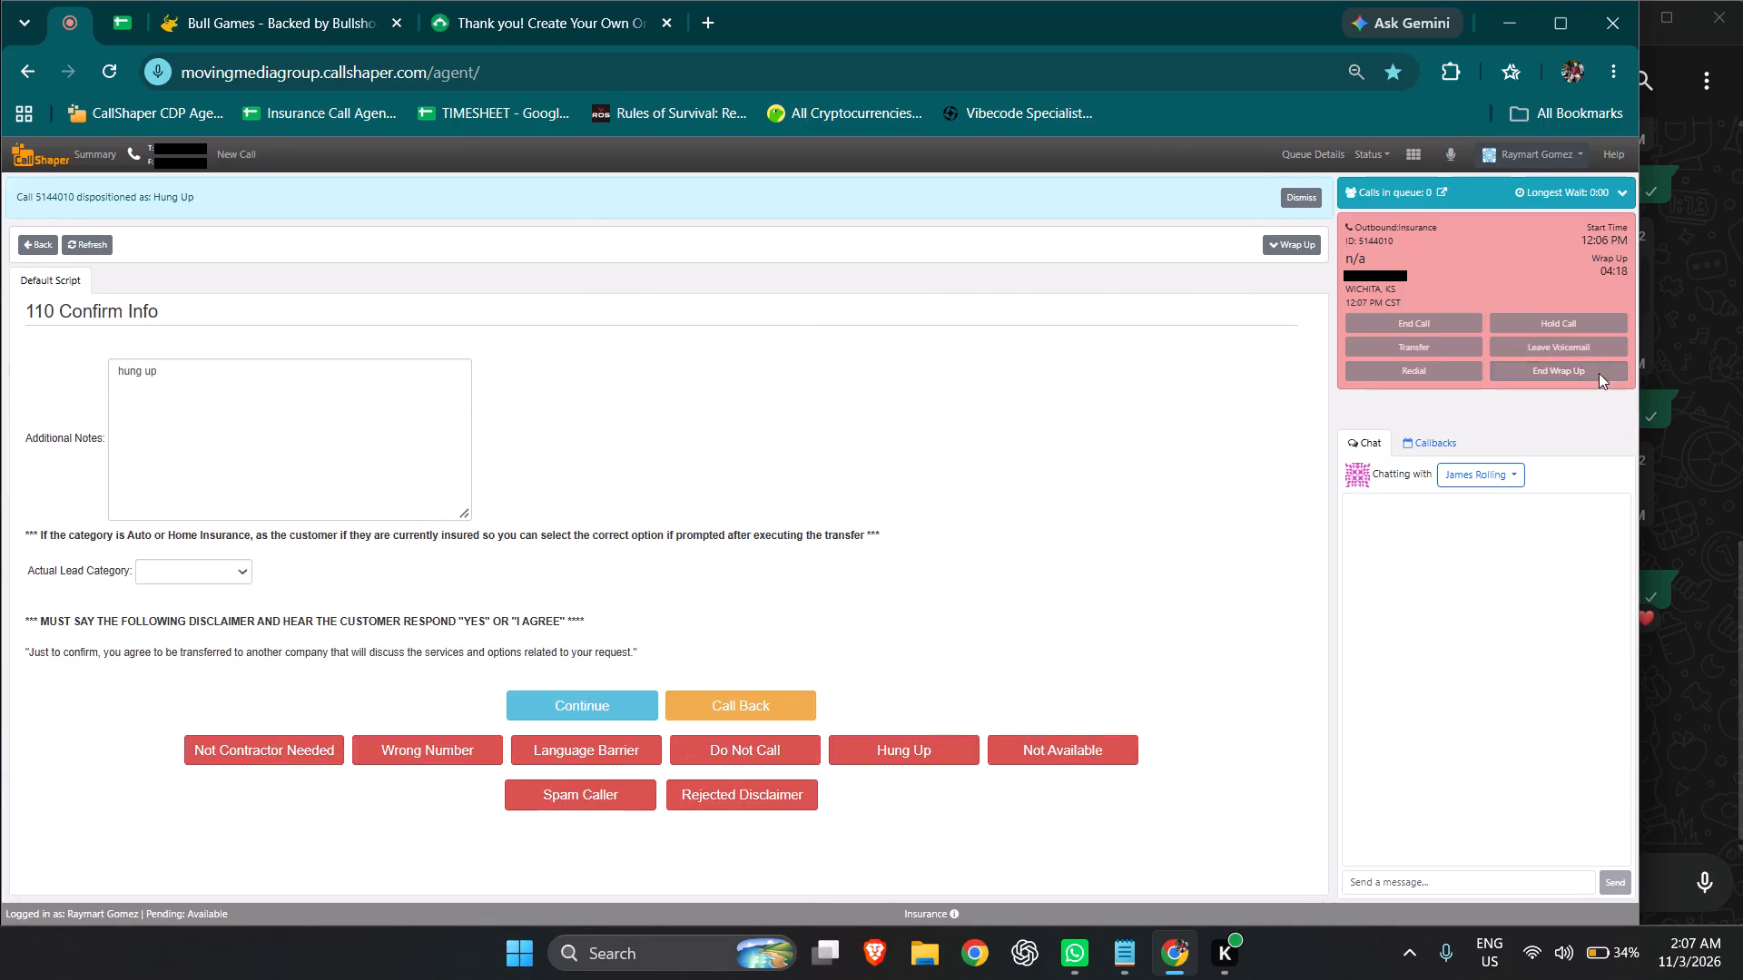
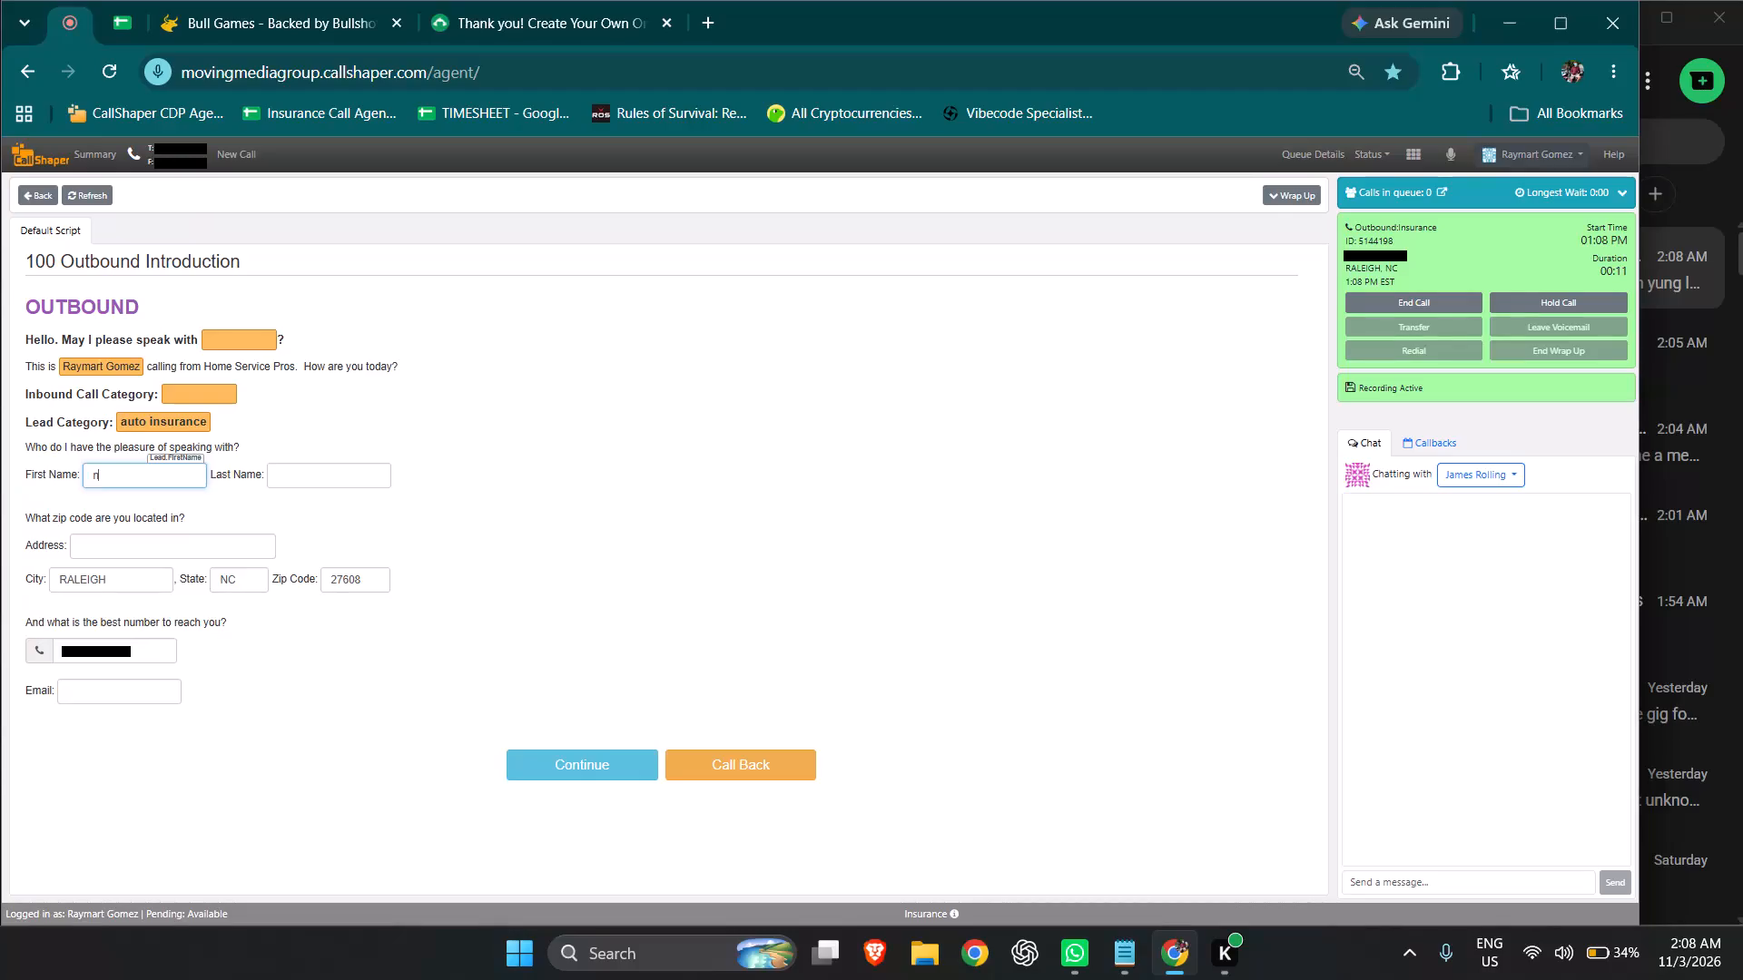
Continue the Raleigh, NC auto insurance lead to the Confirm Info page and enter "no contractor needed" in its additional notes.
click(546, 770)
click(256, 372)
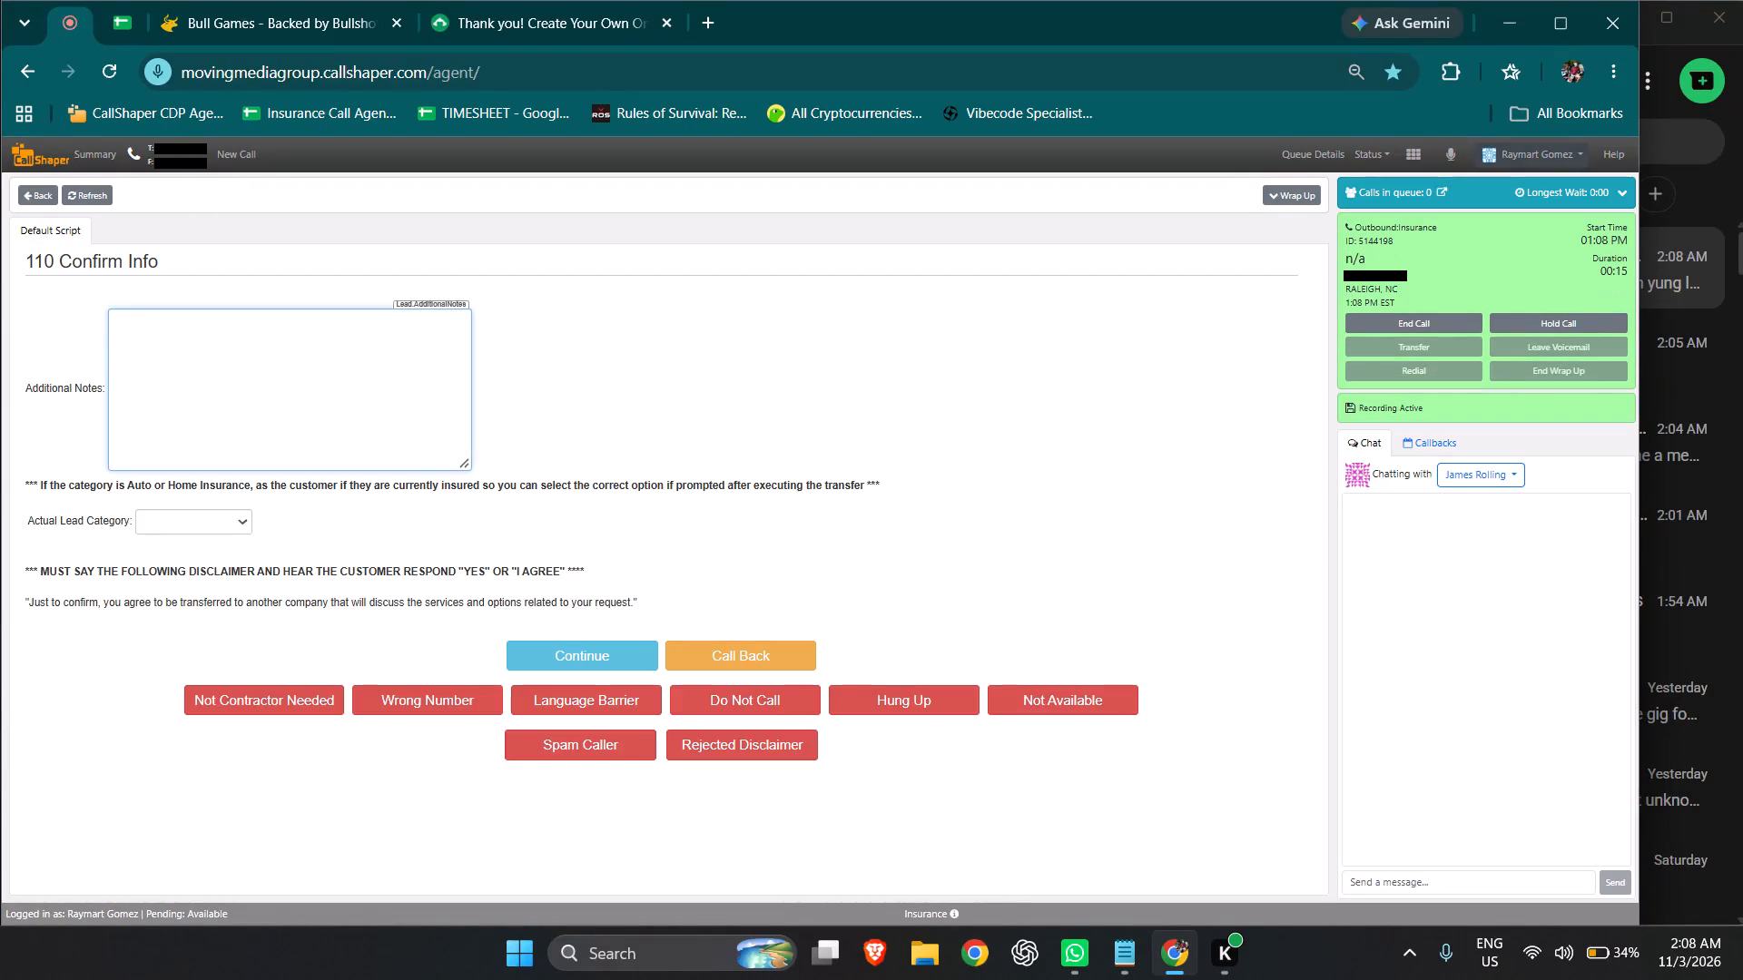
text(no contrat)
key(BackSpace)
text(ctor needed)
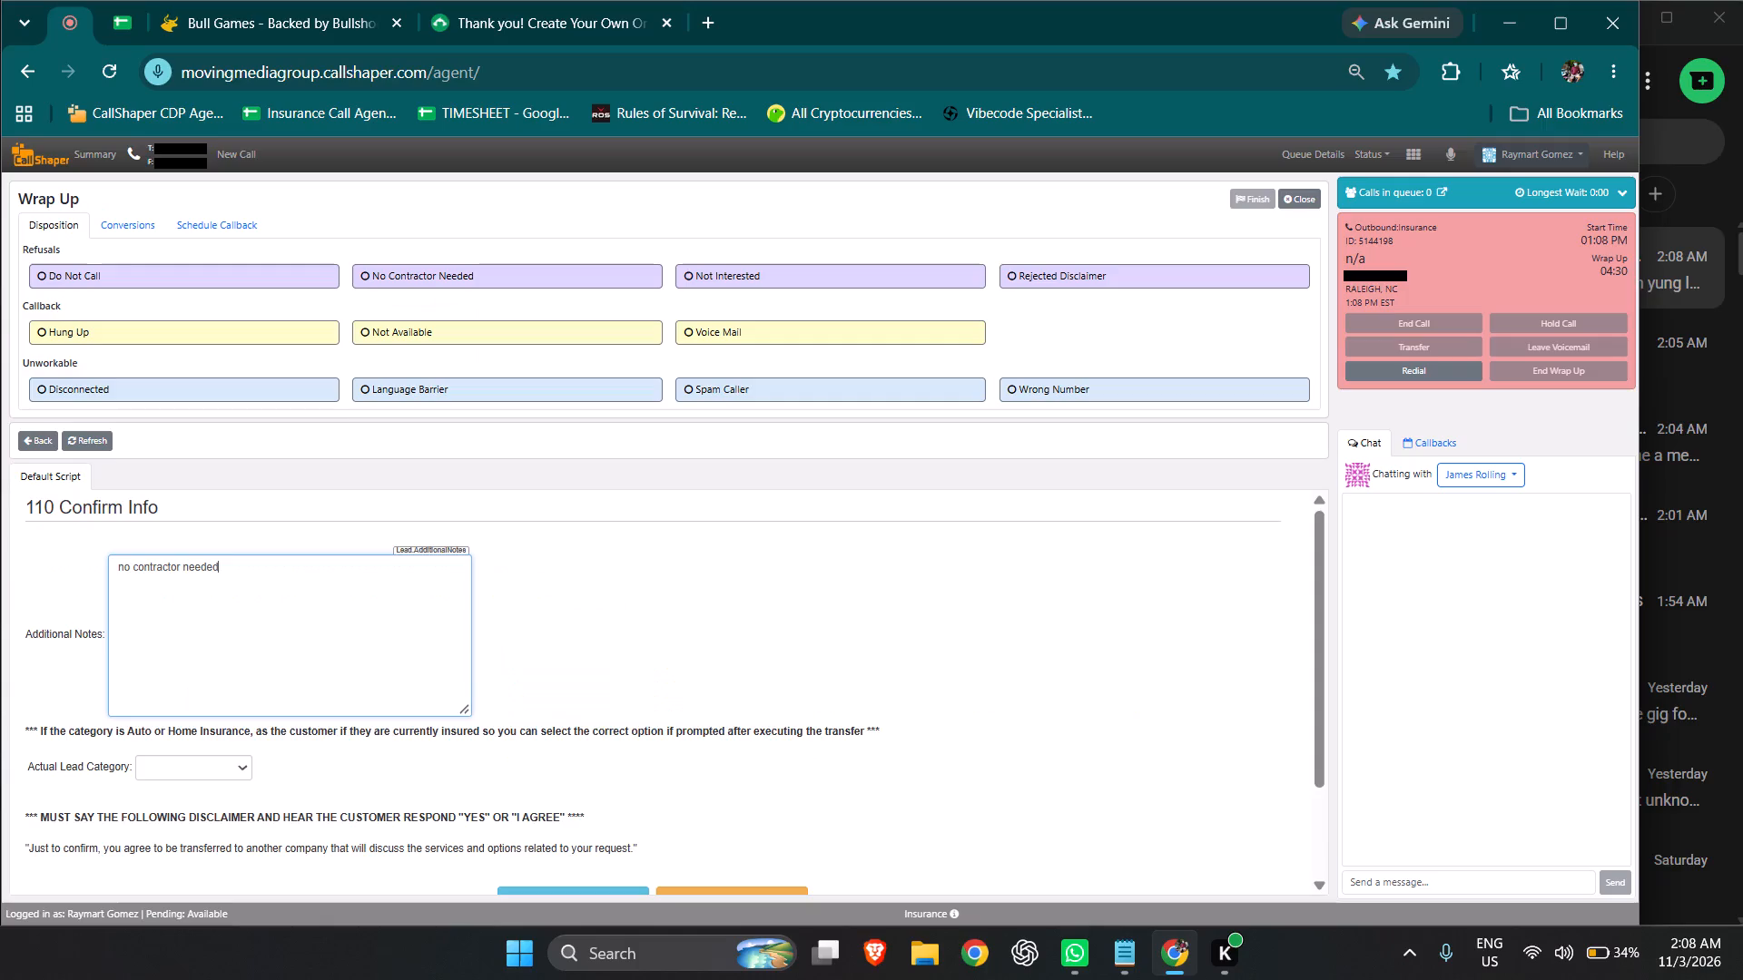
Disposition the Raleigh, NC call as No Contractor Needed, finish the disposition and end the call's wrap-up.
click(518, 277)
click(1252, 200)
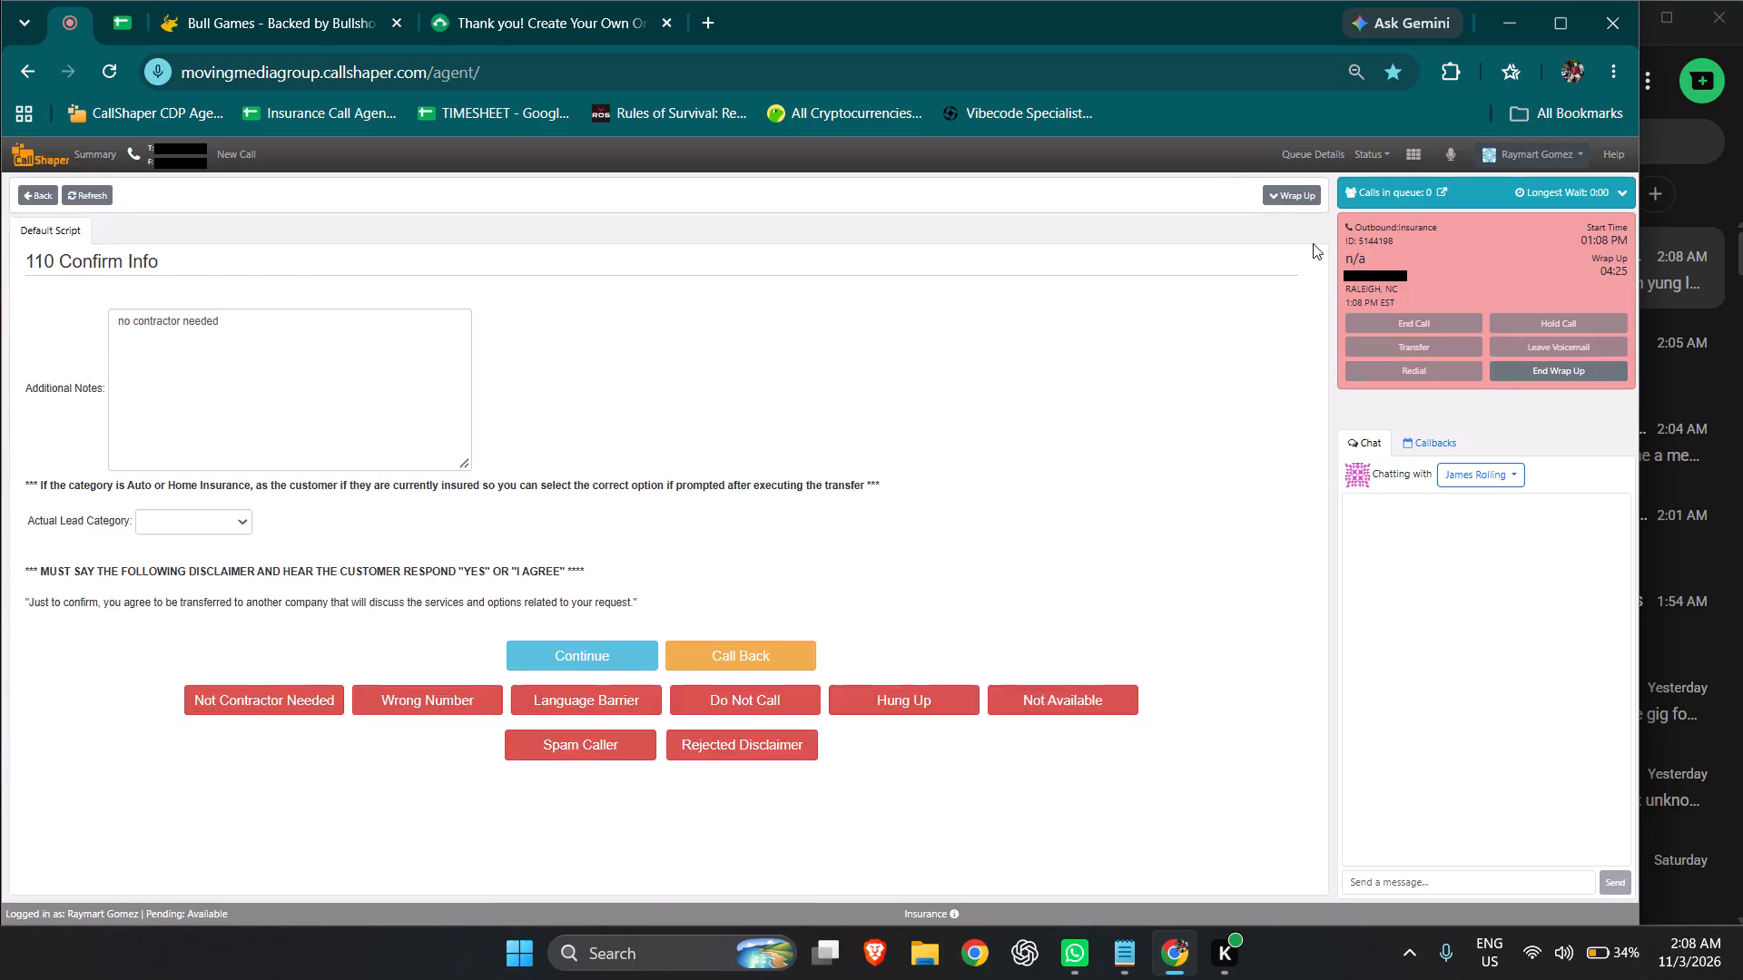
click(1506, 368)
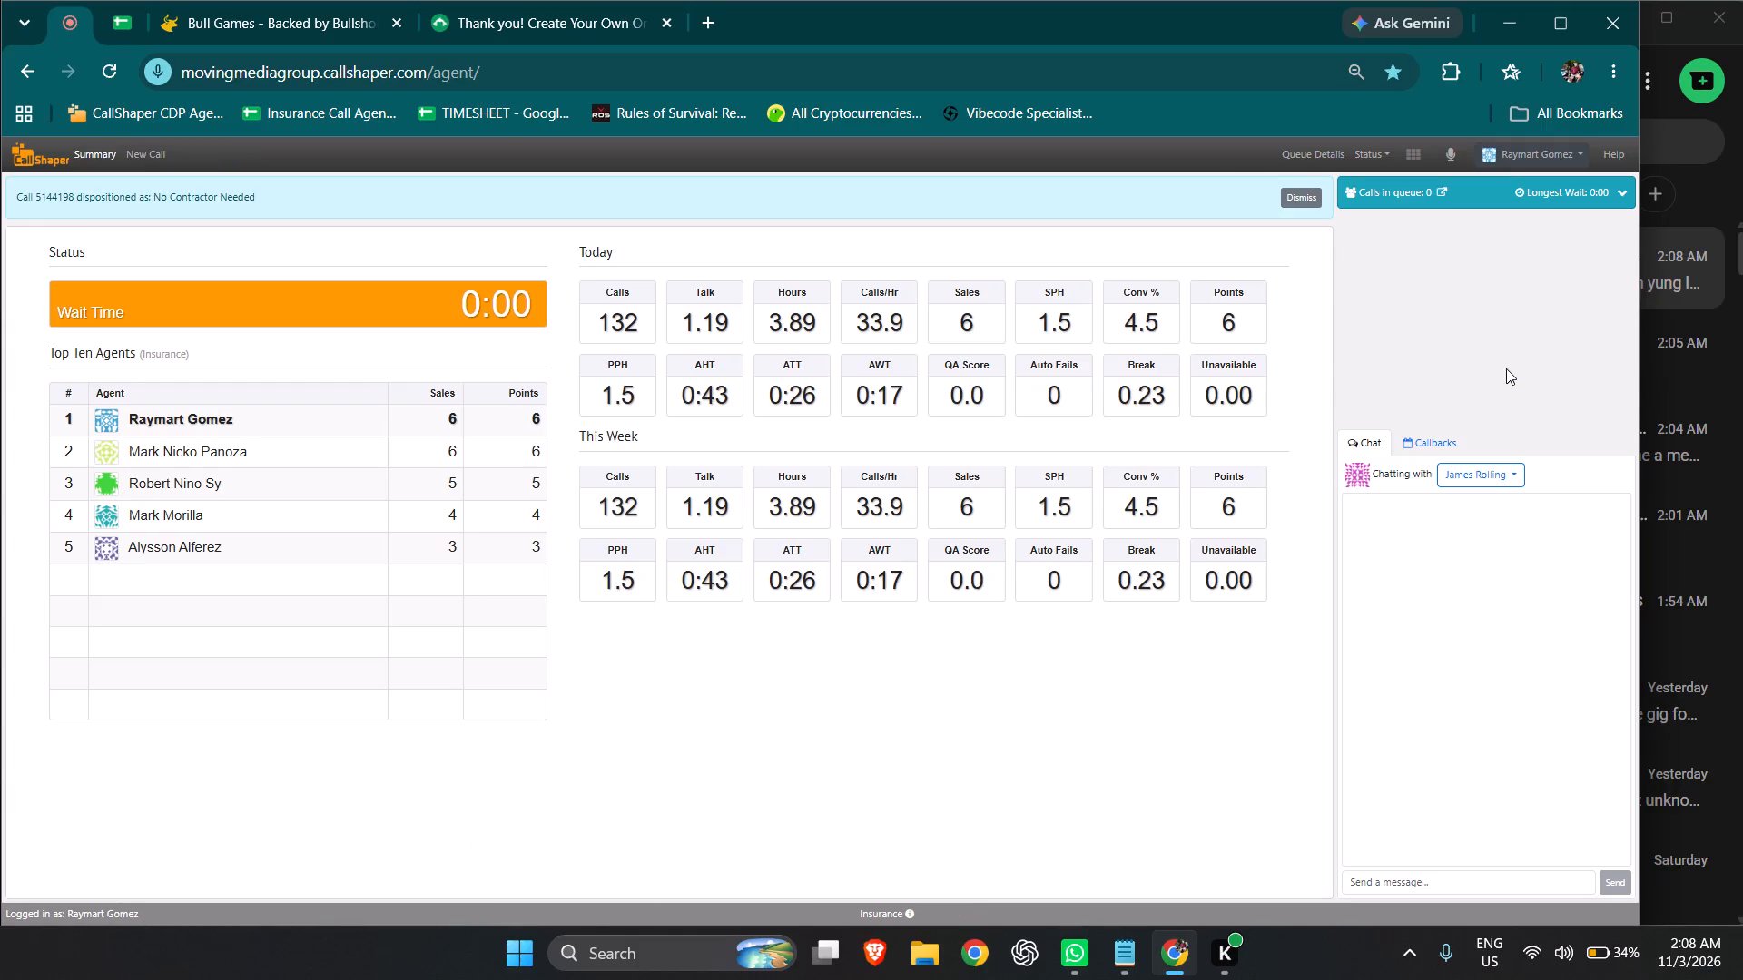
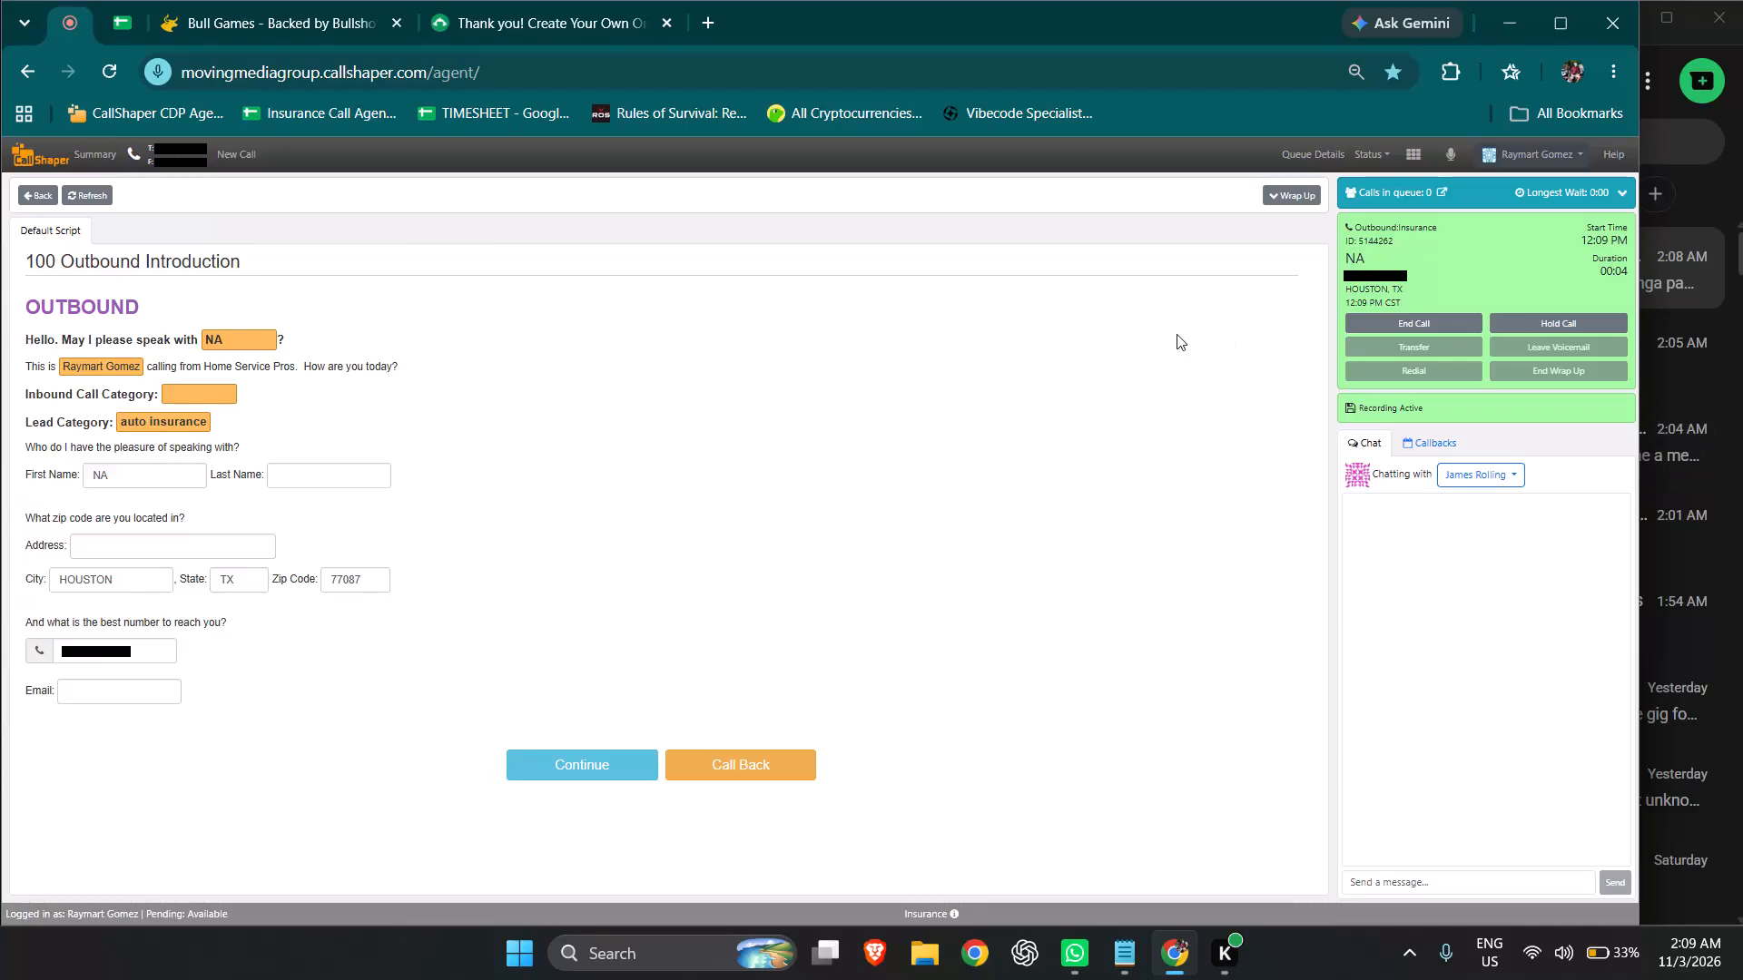
Continue the Houston, TX auto insurance lead to the Confirm Info page and add a second "Left VM" line to its additional notes.
click(606, 763)
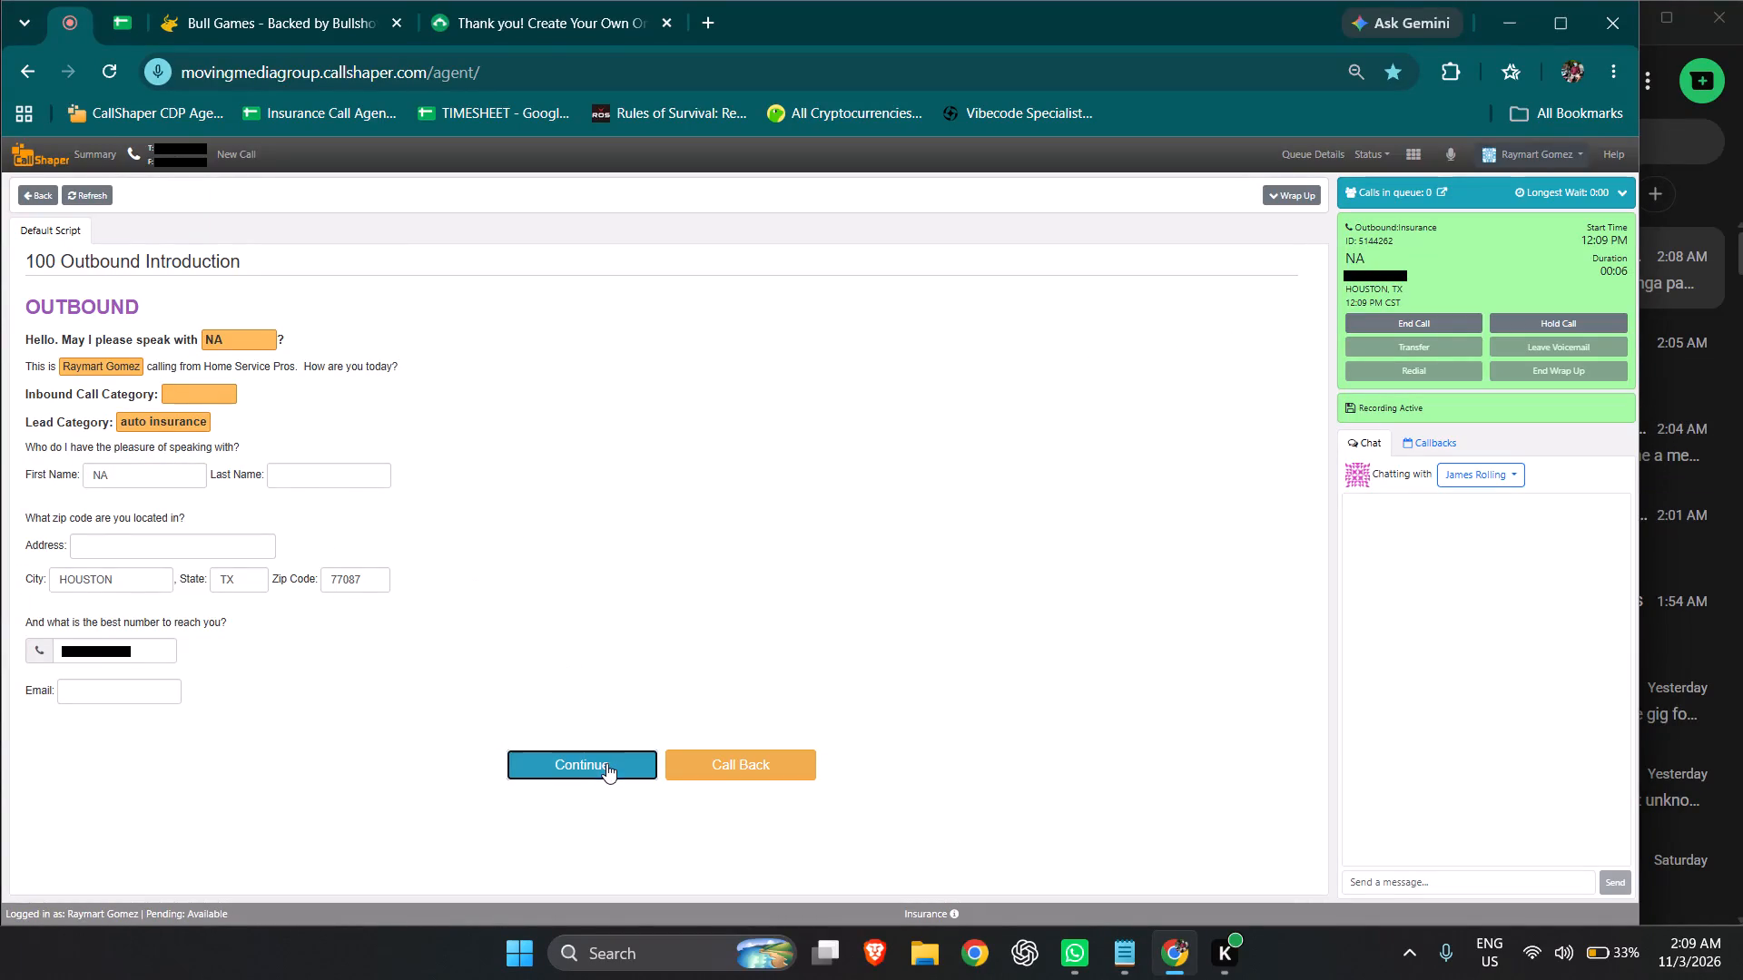
right_click(276, 318)
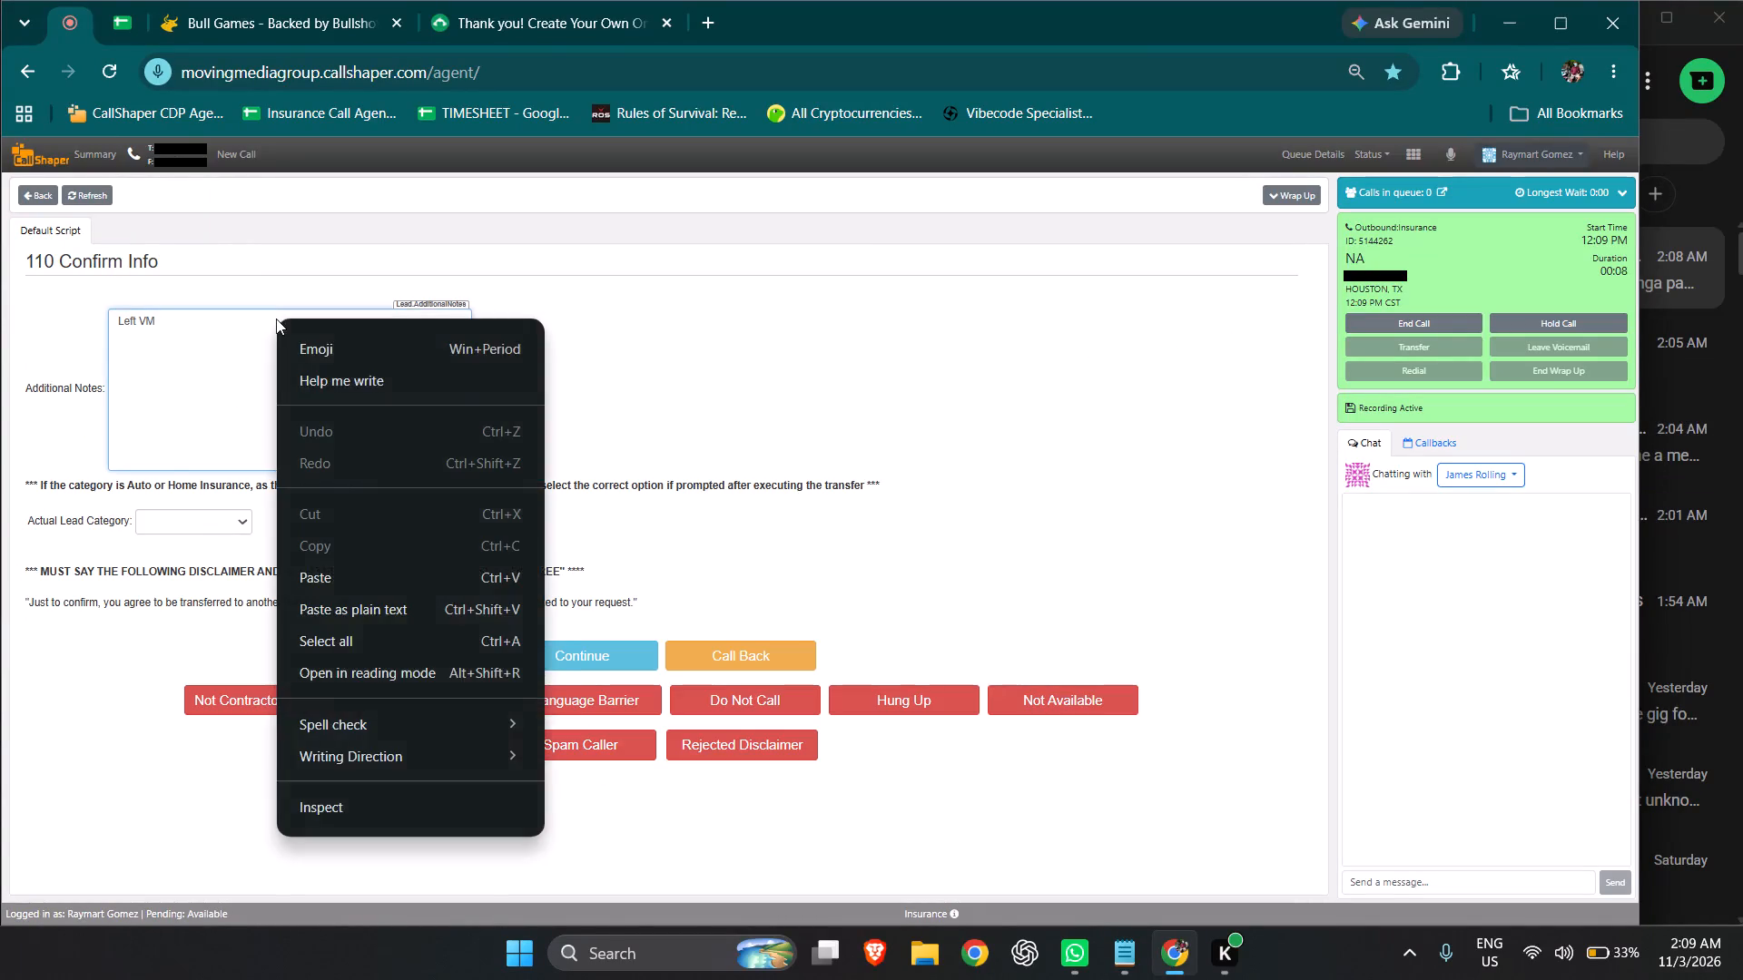
click(276, 318)
key(ctrl+a)
key(ctrl+c)
click(276, 318)
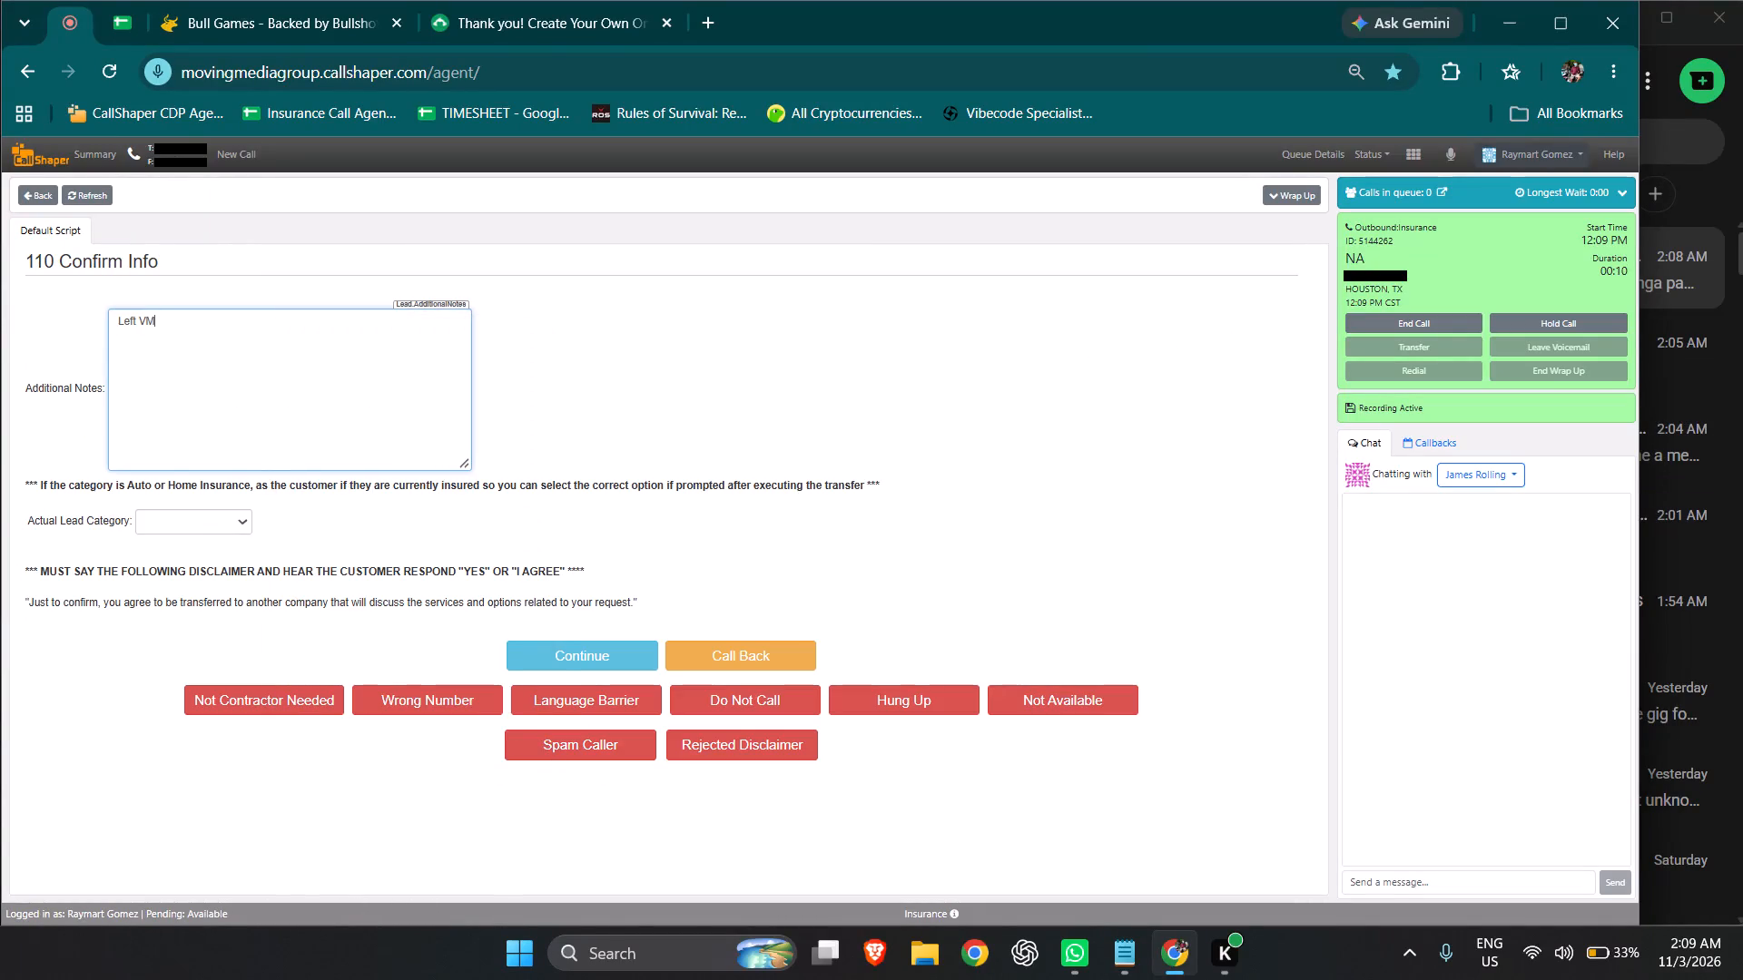
click(276, 318)
click(276, 318)
key(Return)
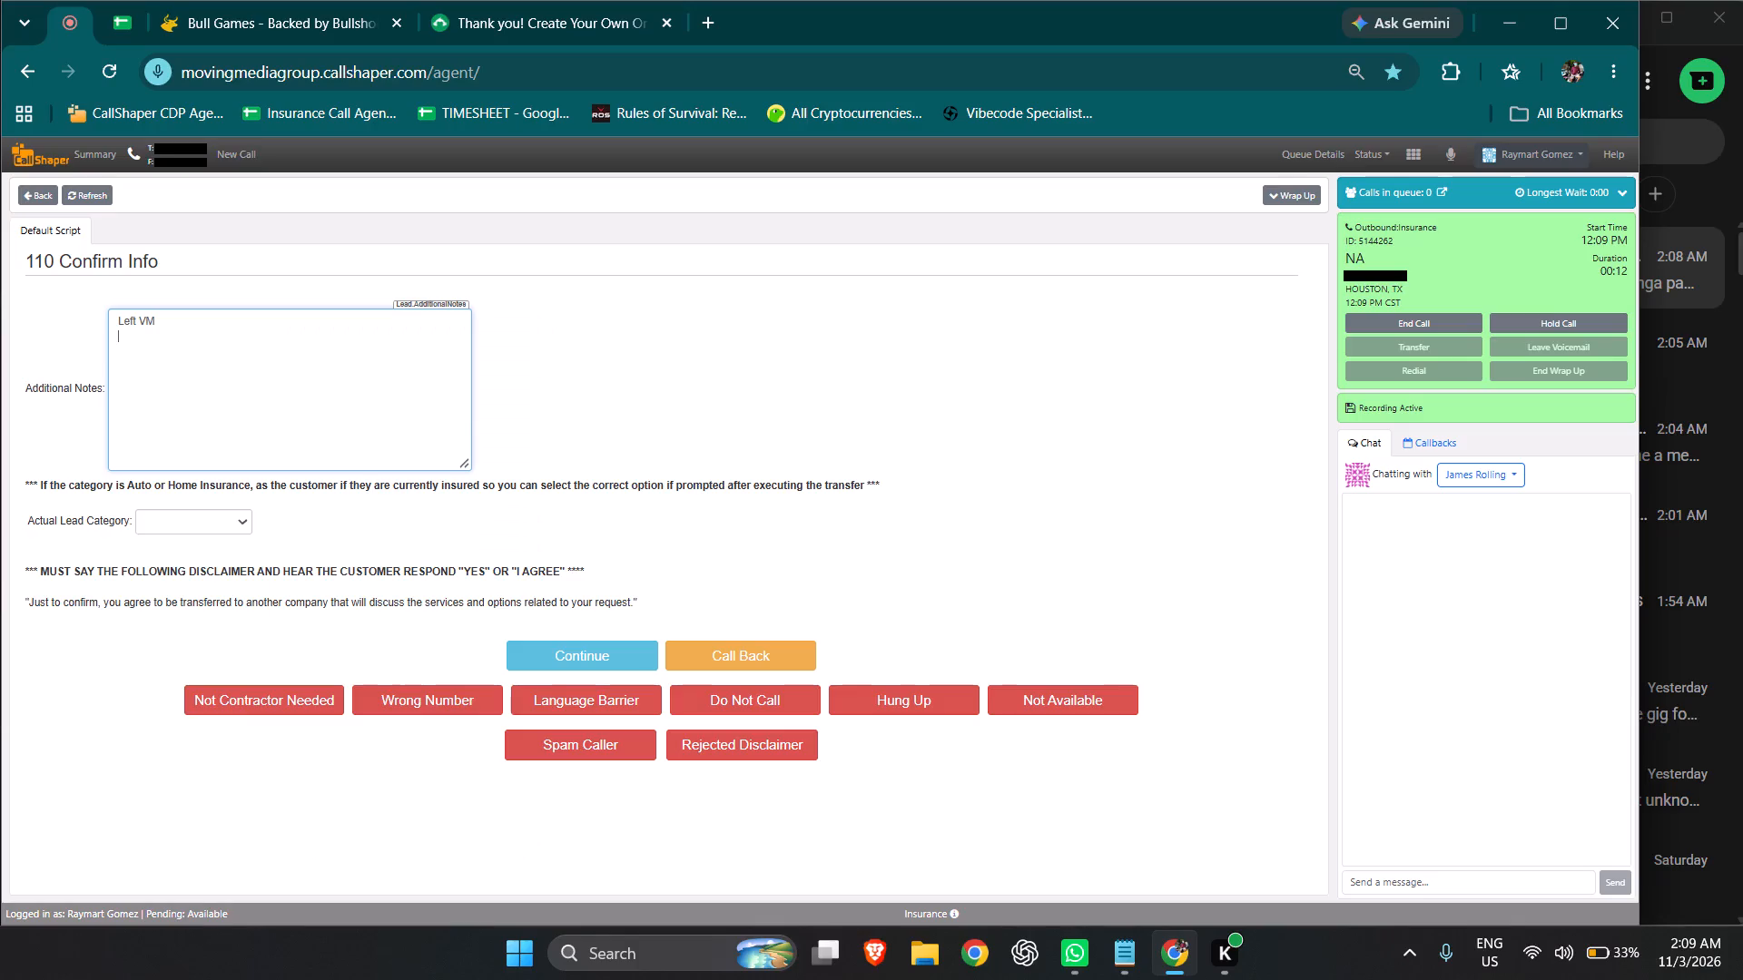
key(ctrl+v)
End the Houston, TX call, disposition it as Not Available and finish the disposition.
click(1410, 327)
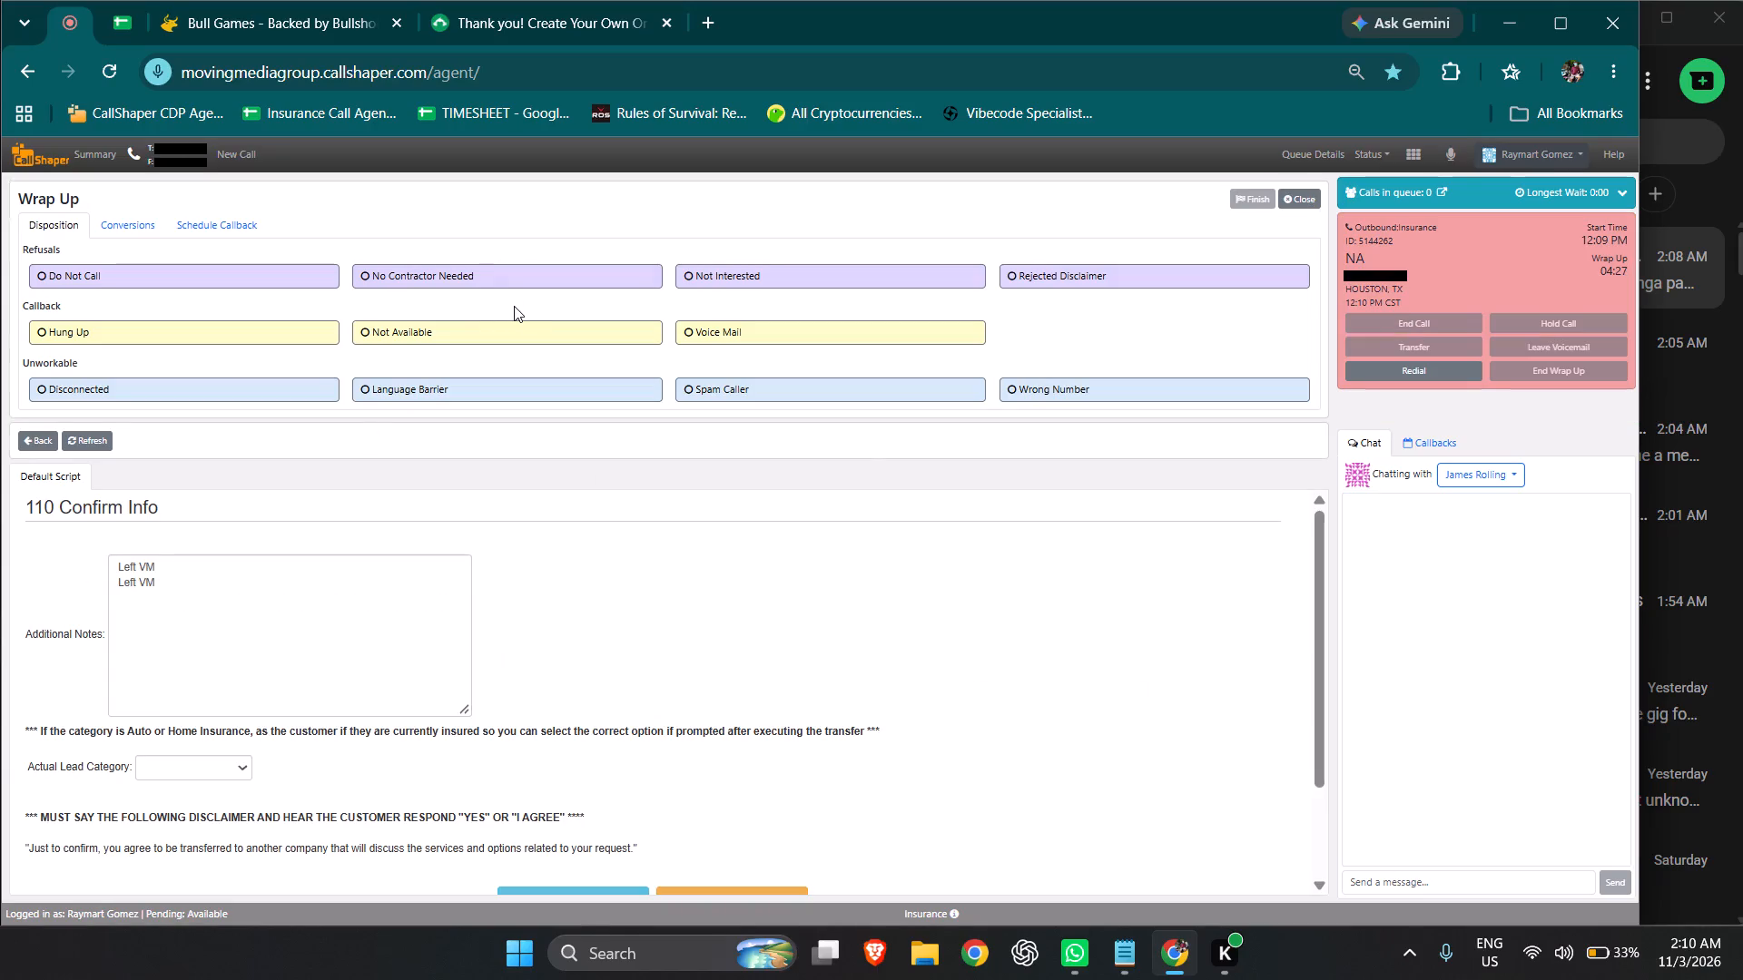
click(513, 328)
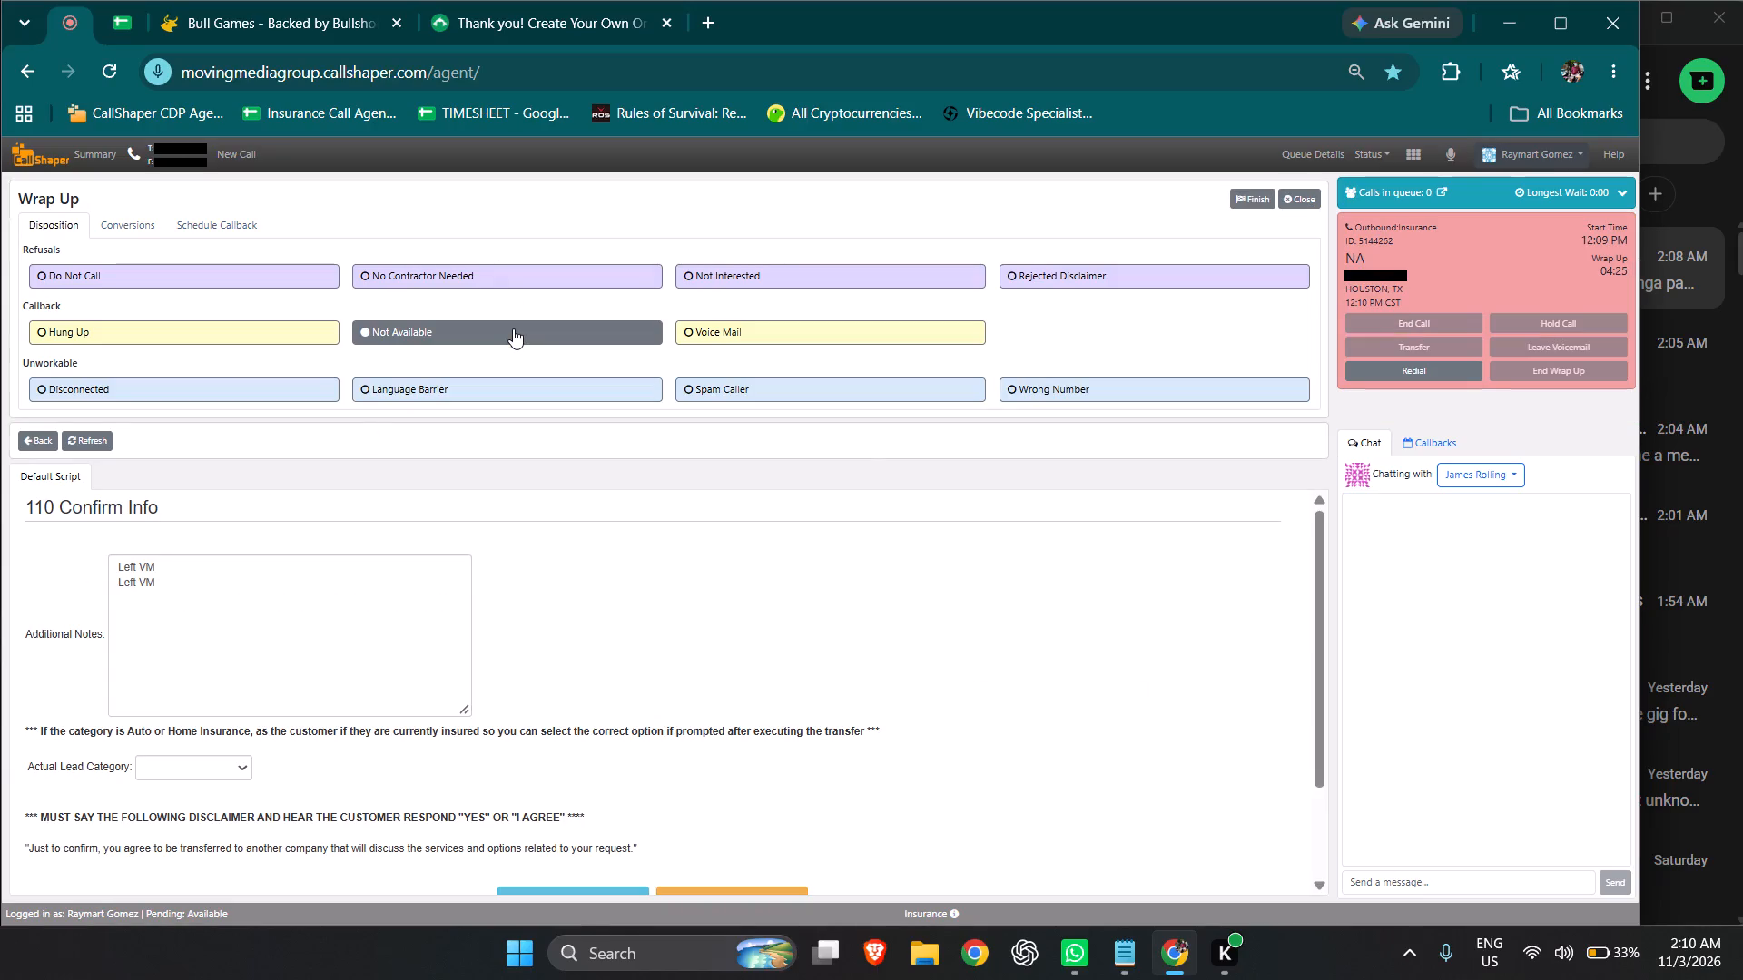
click(1241, 201)
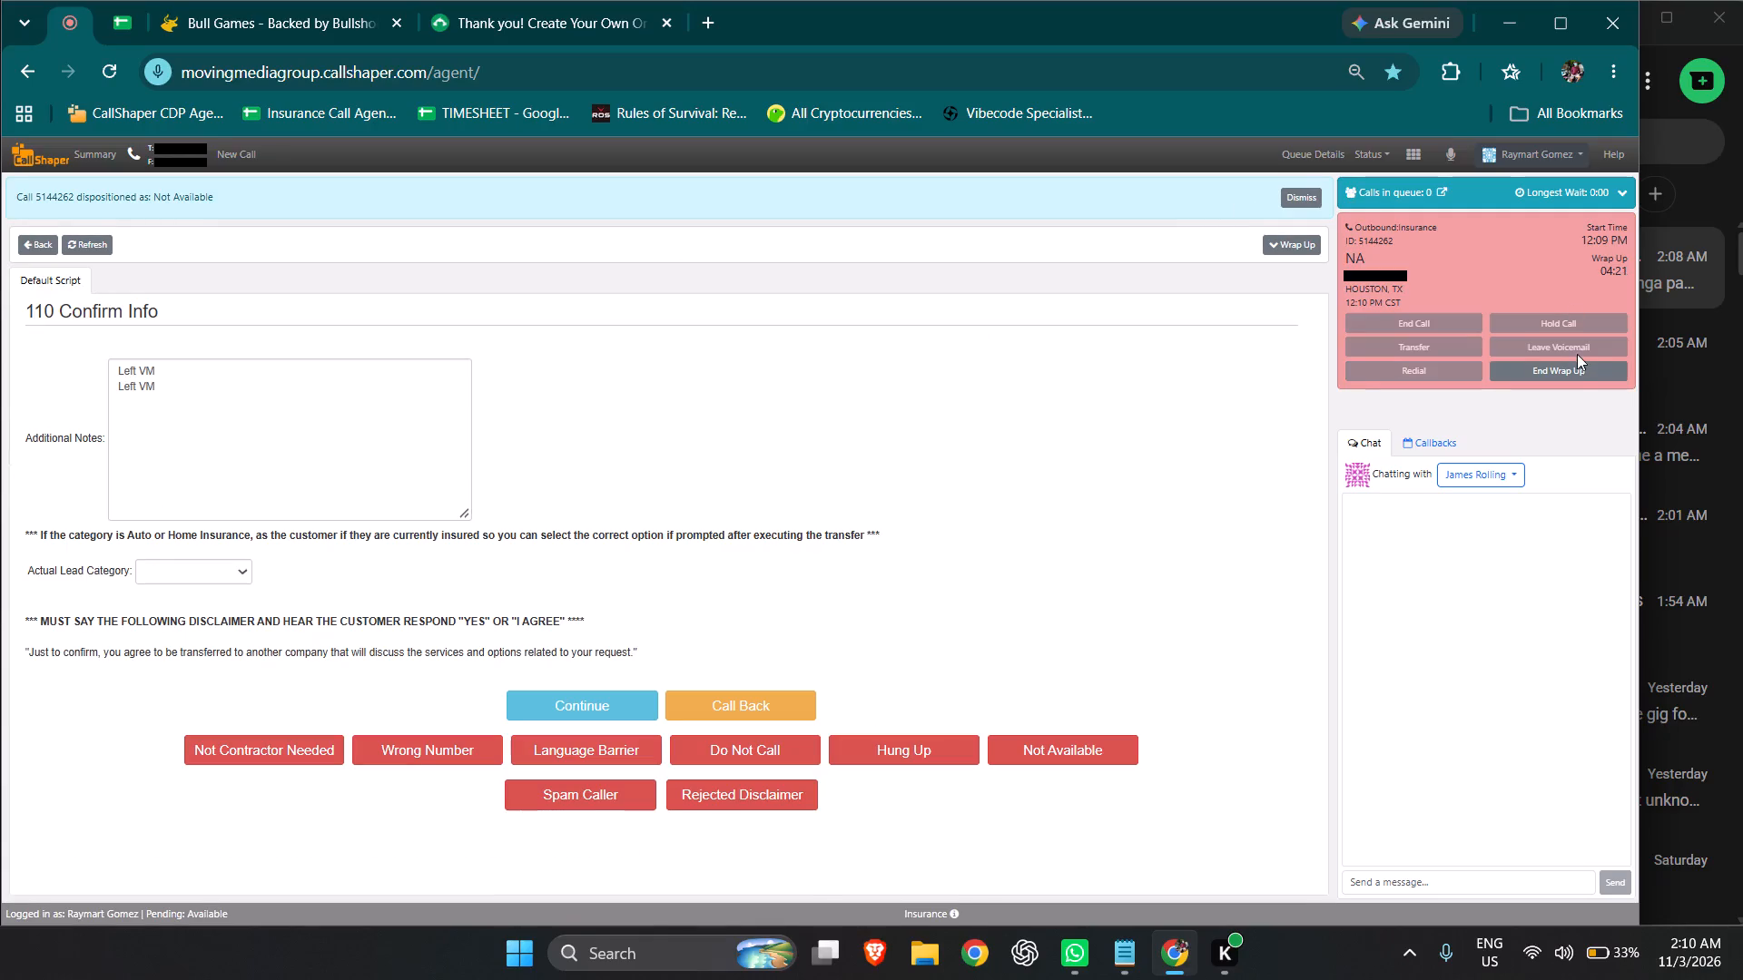
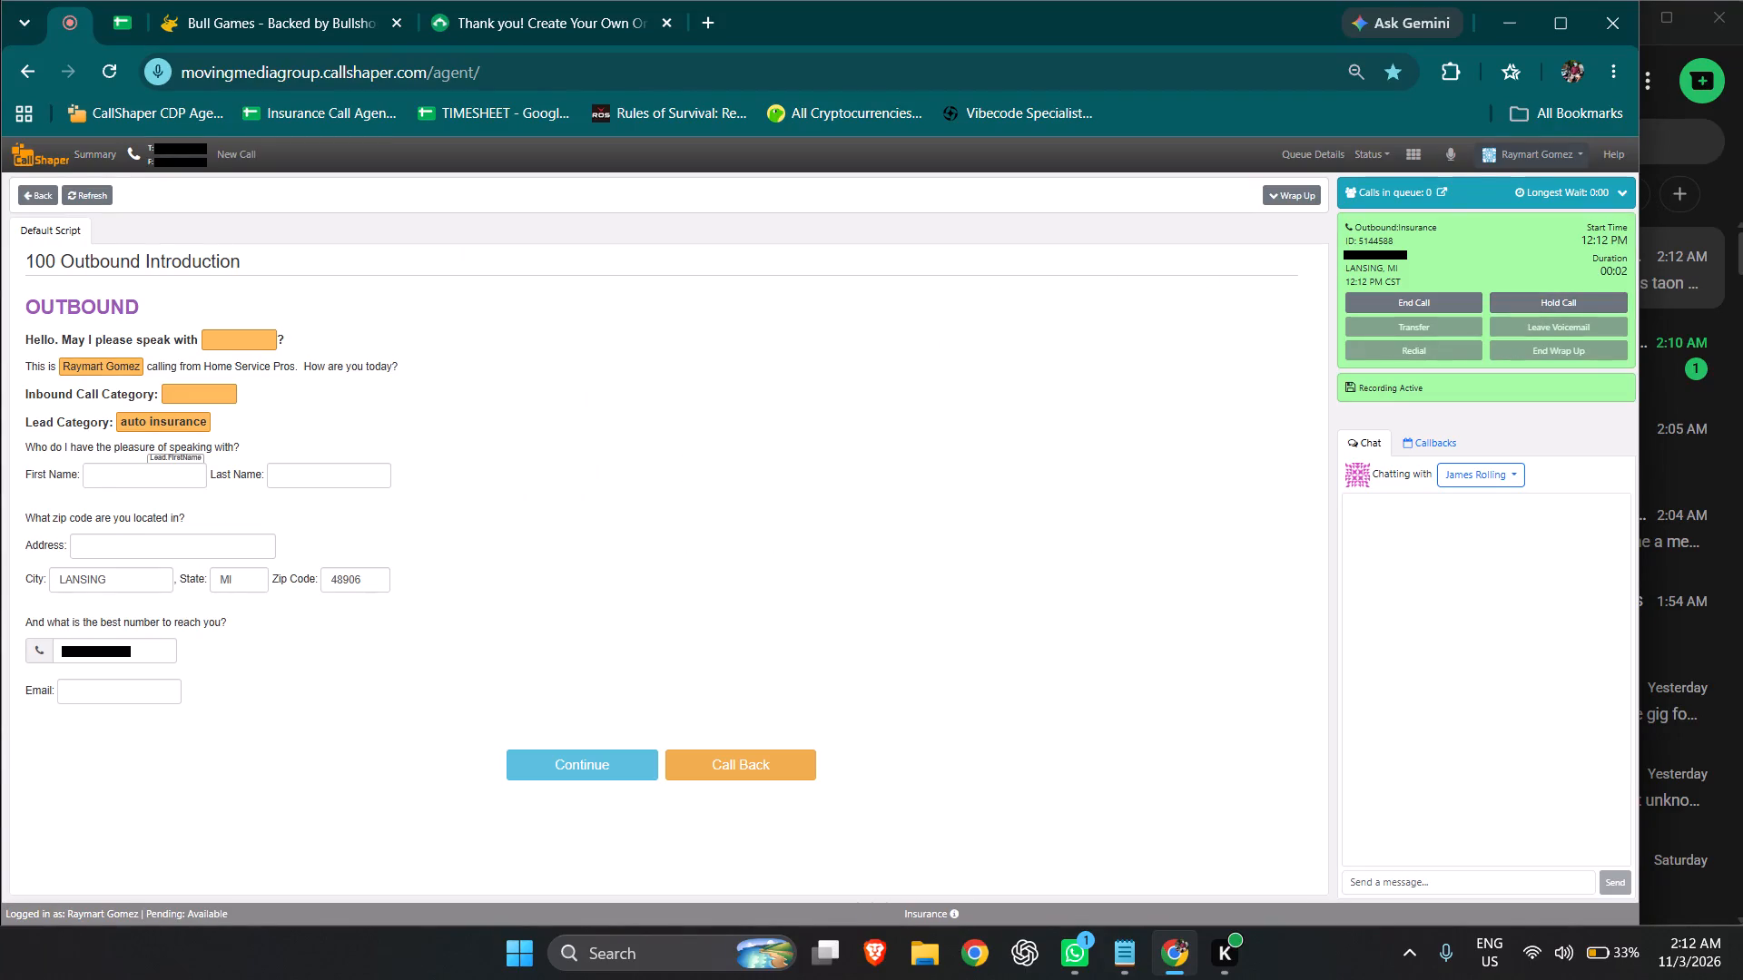
Record the Lansing, MI auto insurance lead's first name as "n.a" and enter "hung up" in the additional notes on the Confirm Info page.
click(172, 468)
text(n.a)
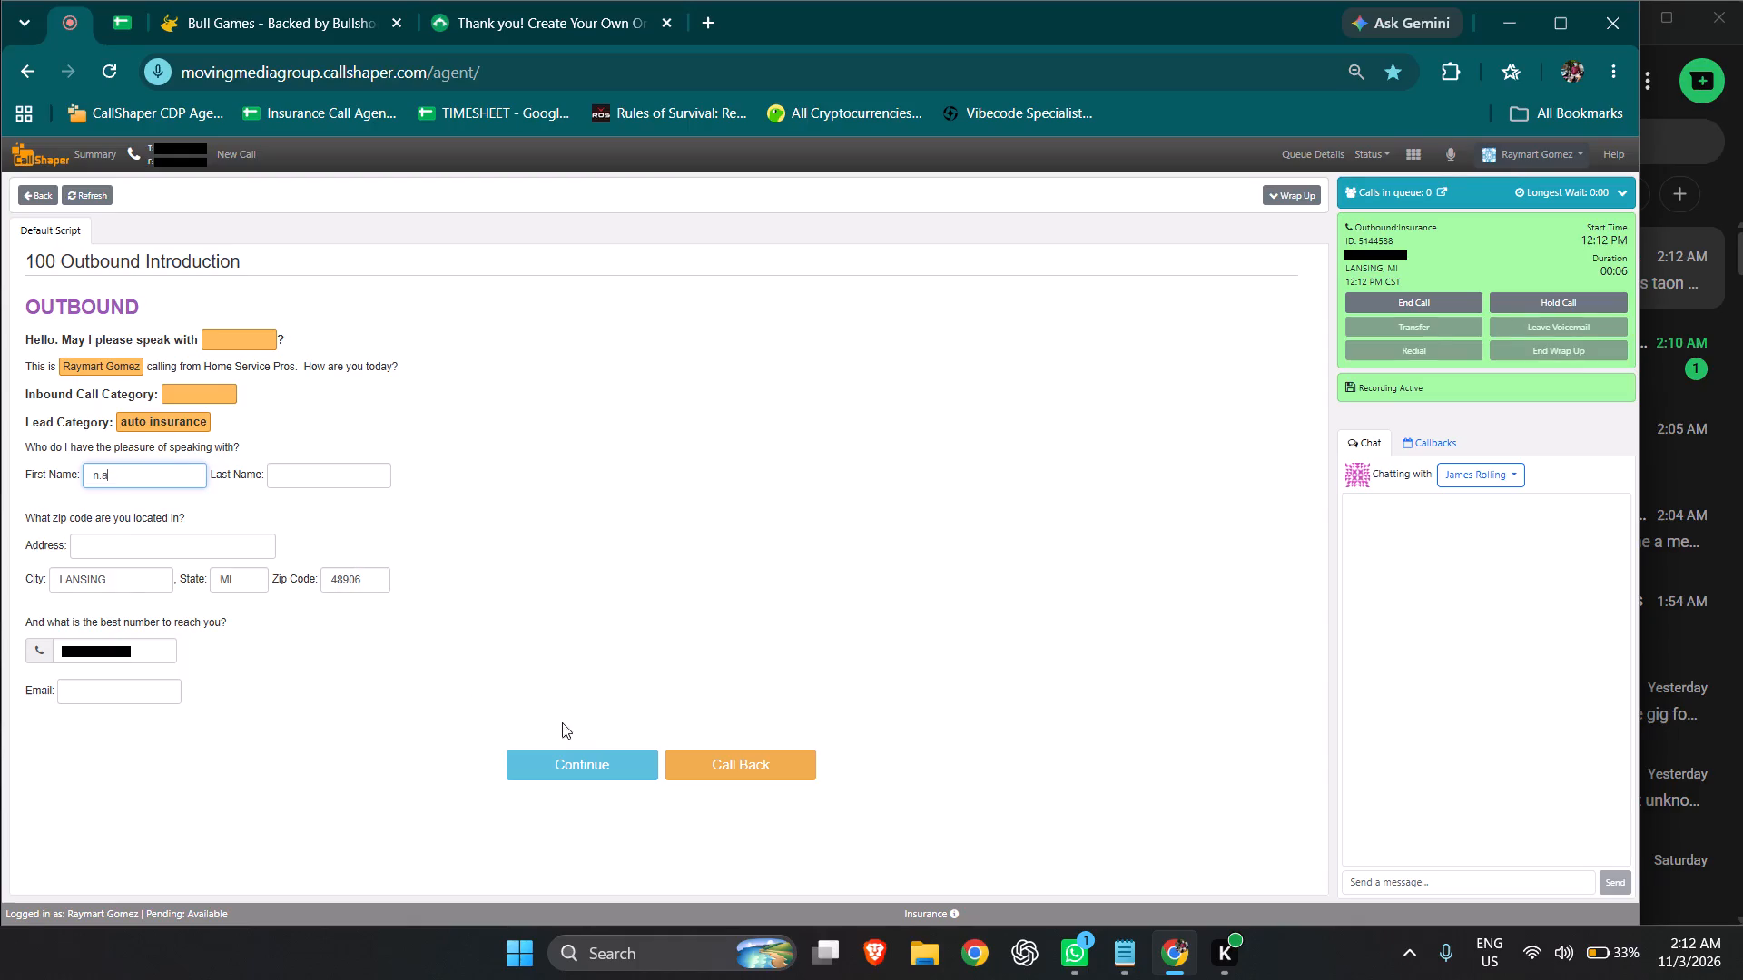
click(592, 751)
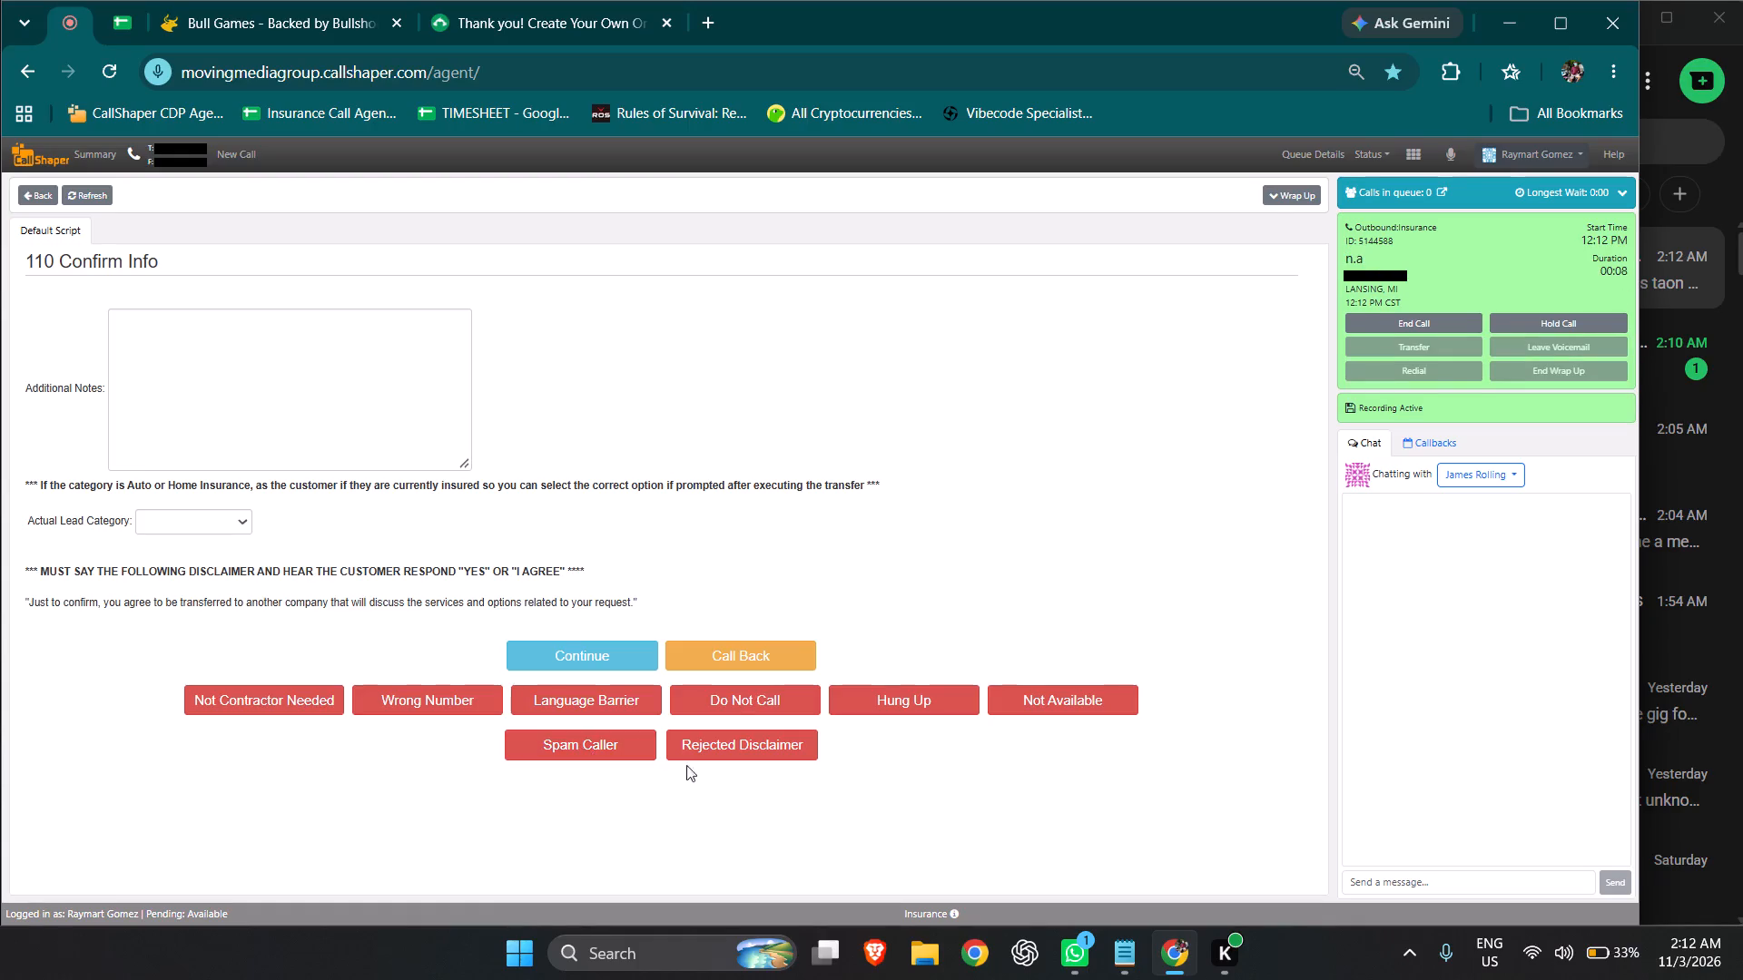
click(232, 691)
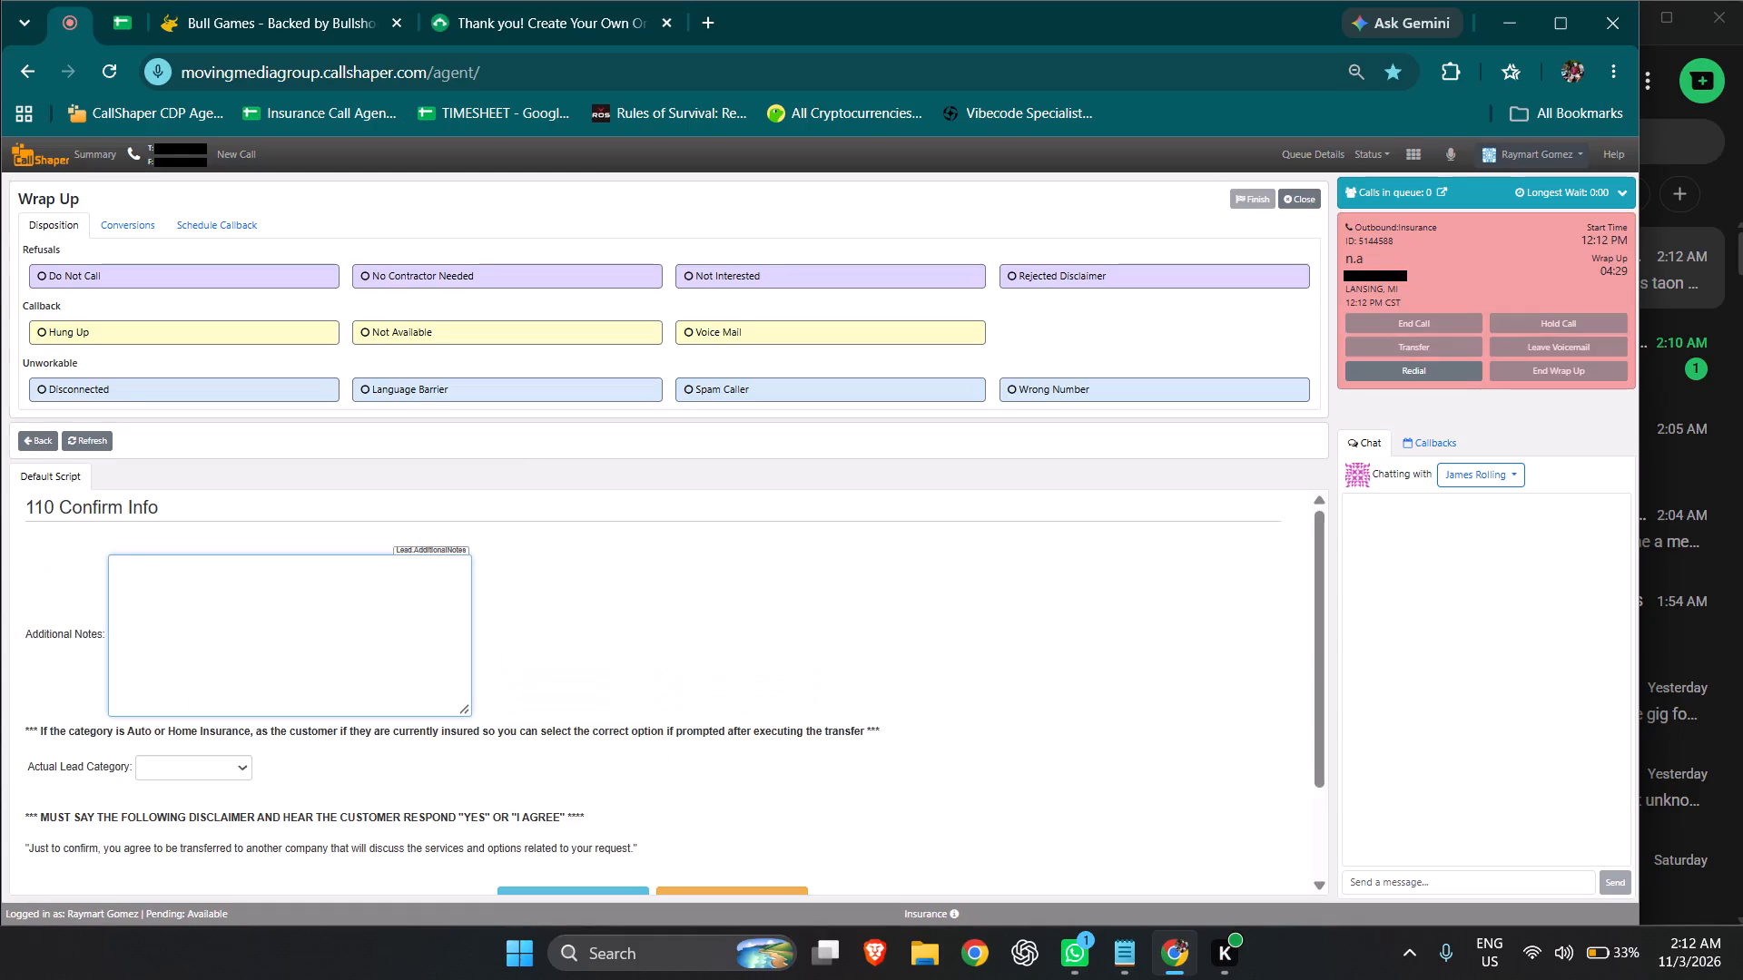
text(hung up)
key(space)
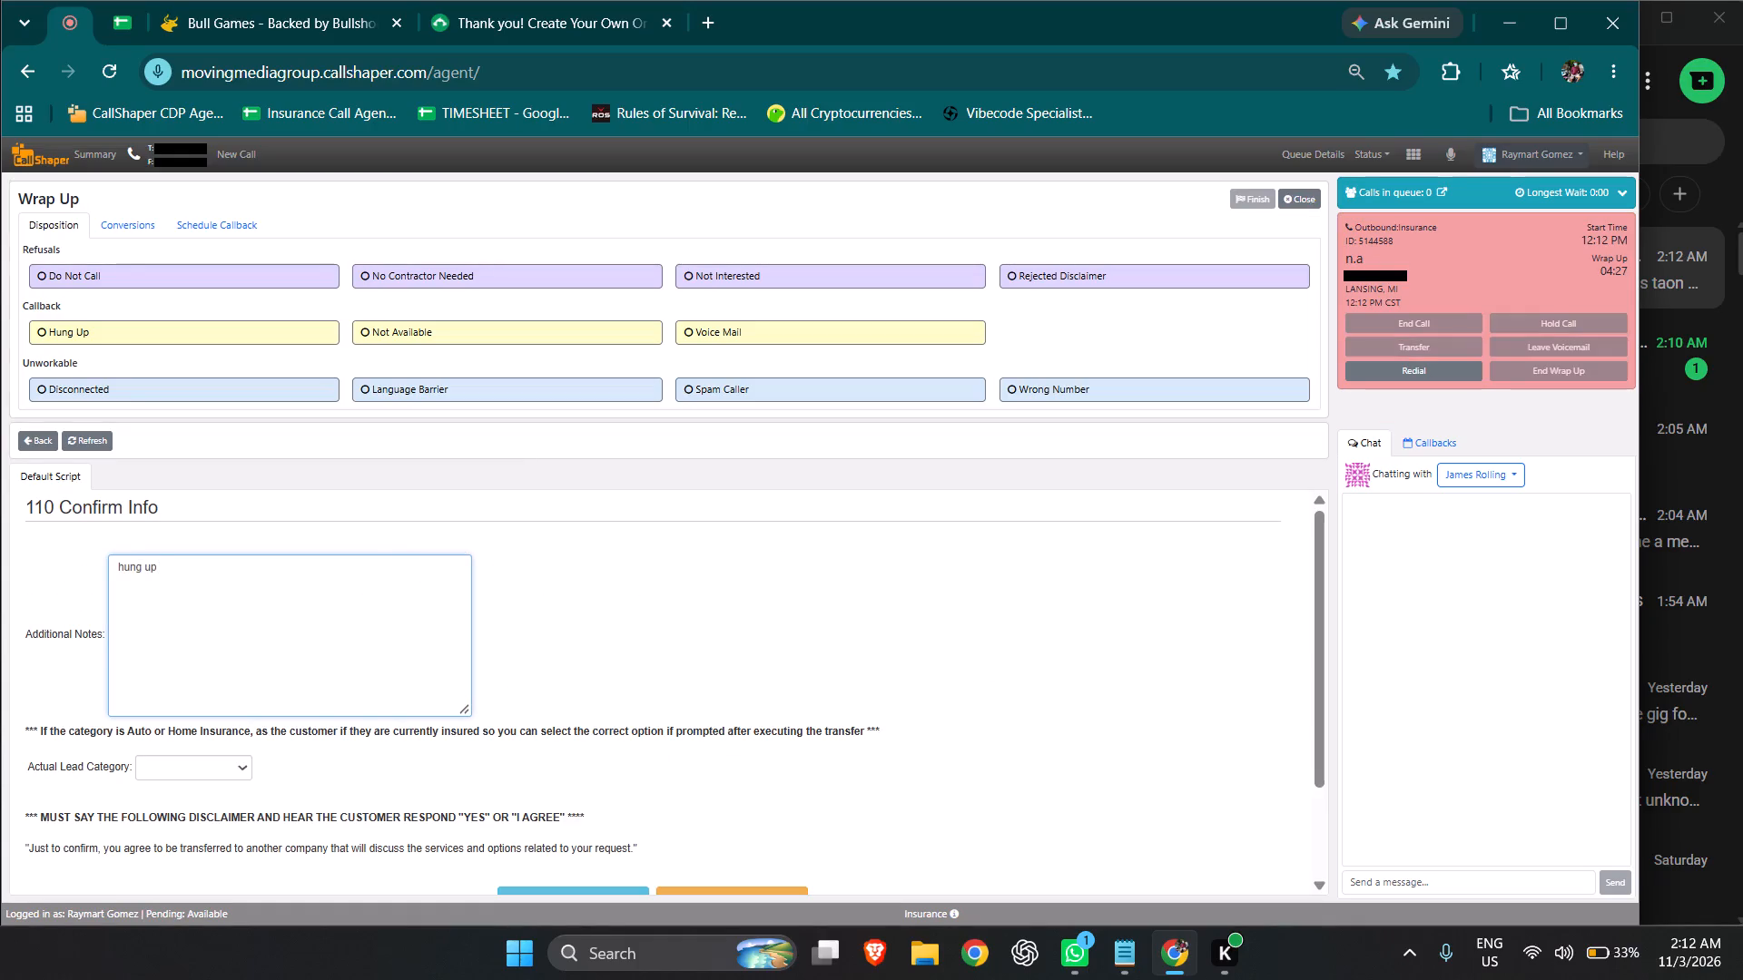
Disposition the Lansing, MI call as Hung Up, finish the disposition and end the call's wrap-up.
click(106, 321)
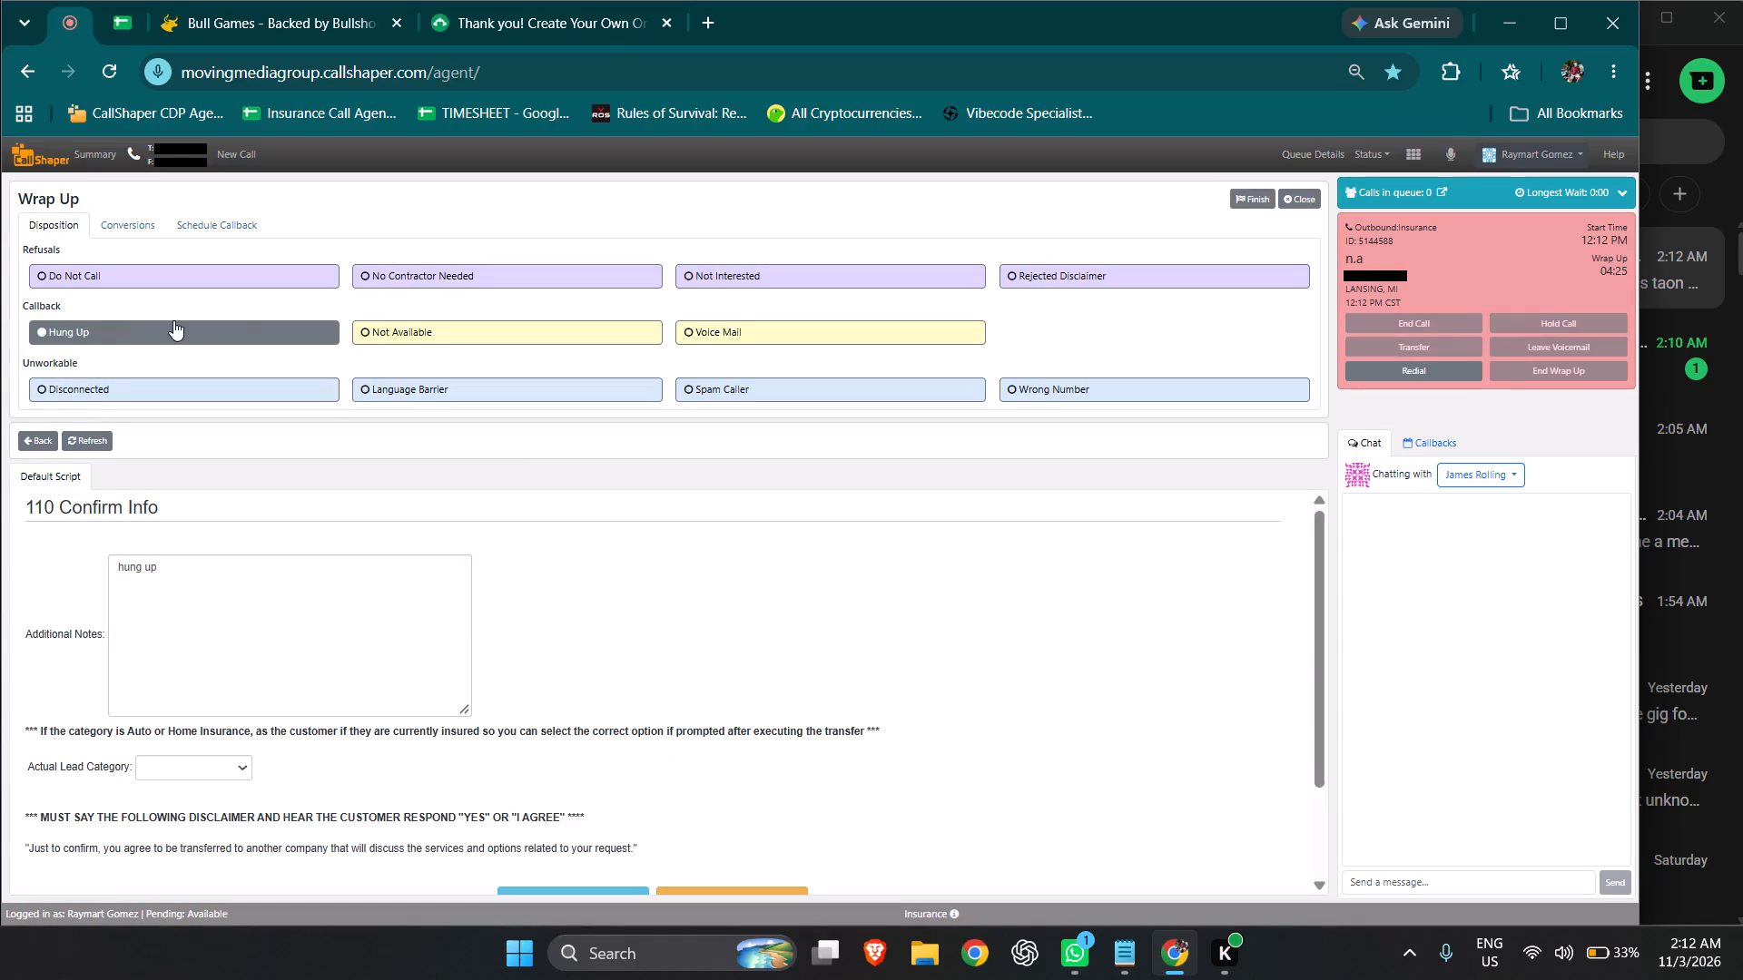
click(1244, 194)
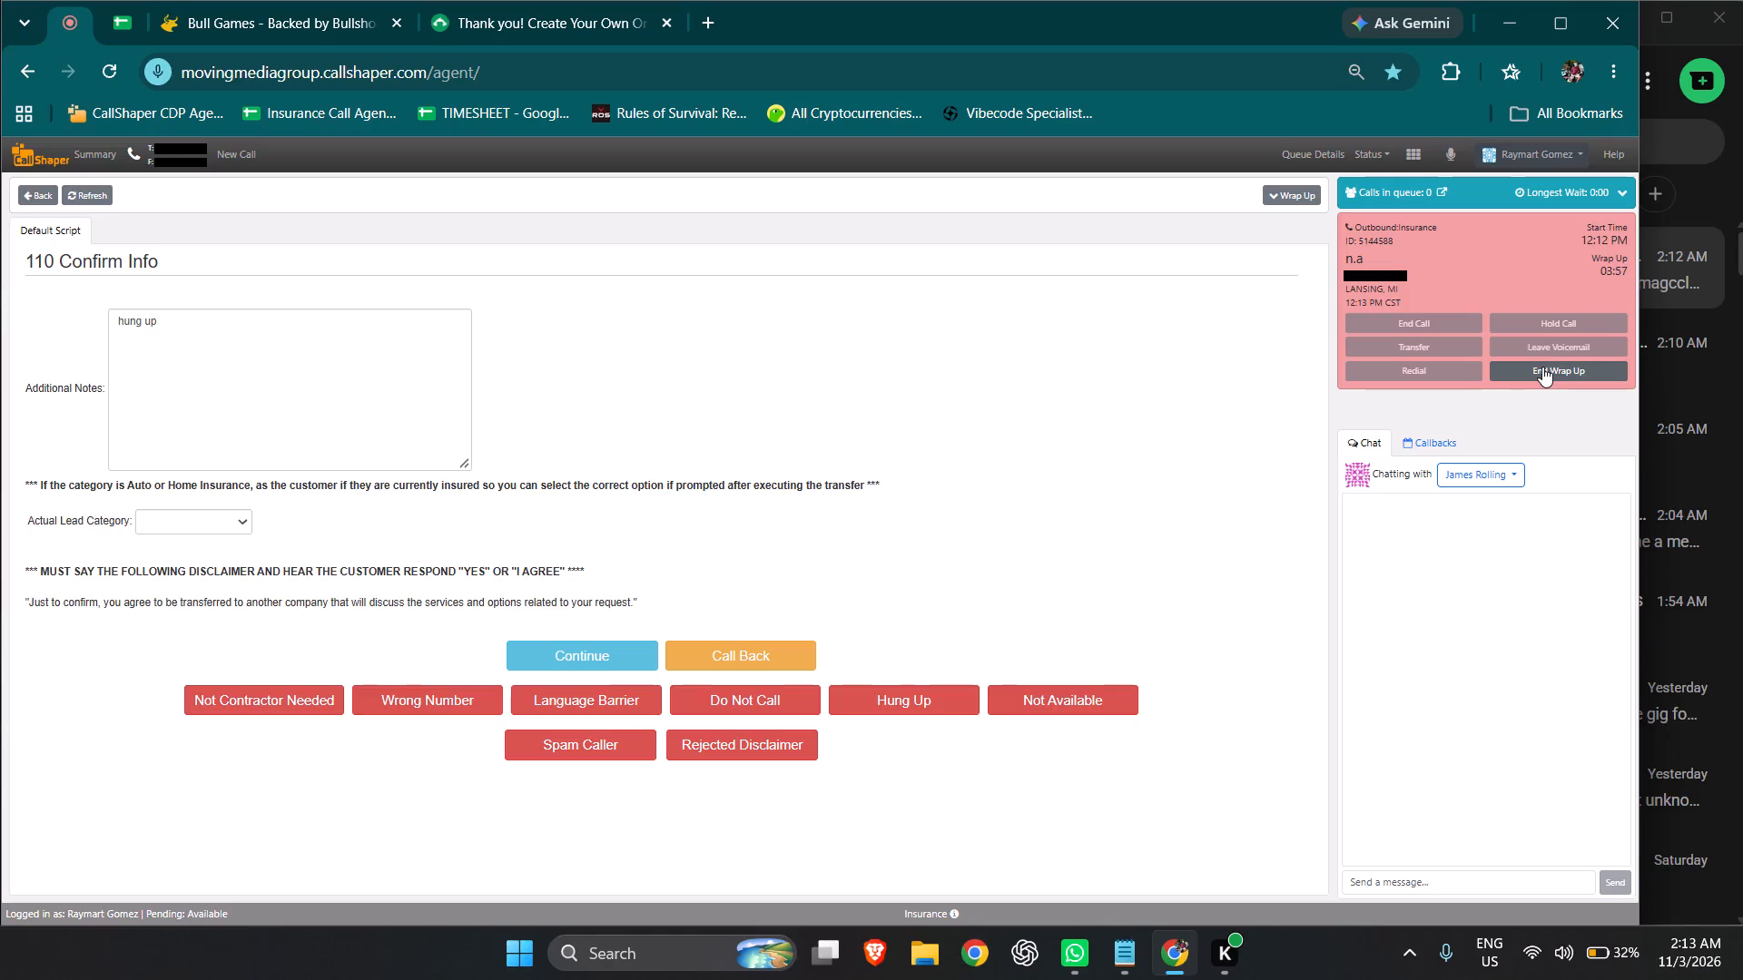
click(1542, 367)
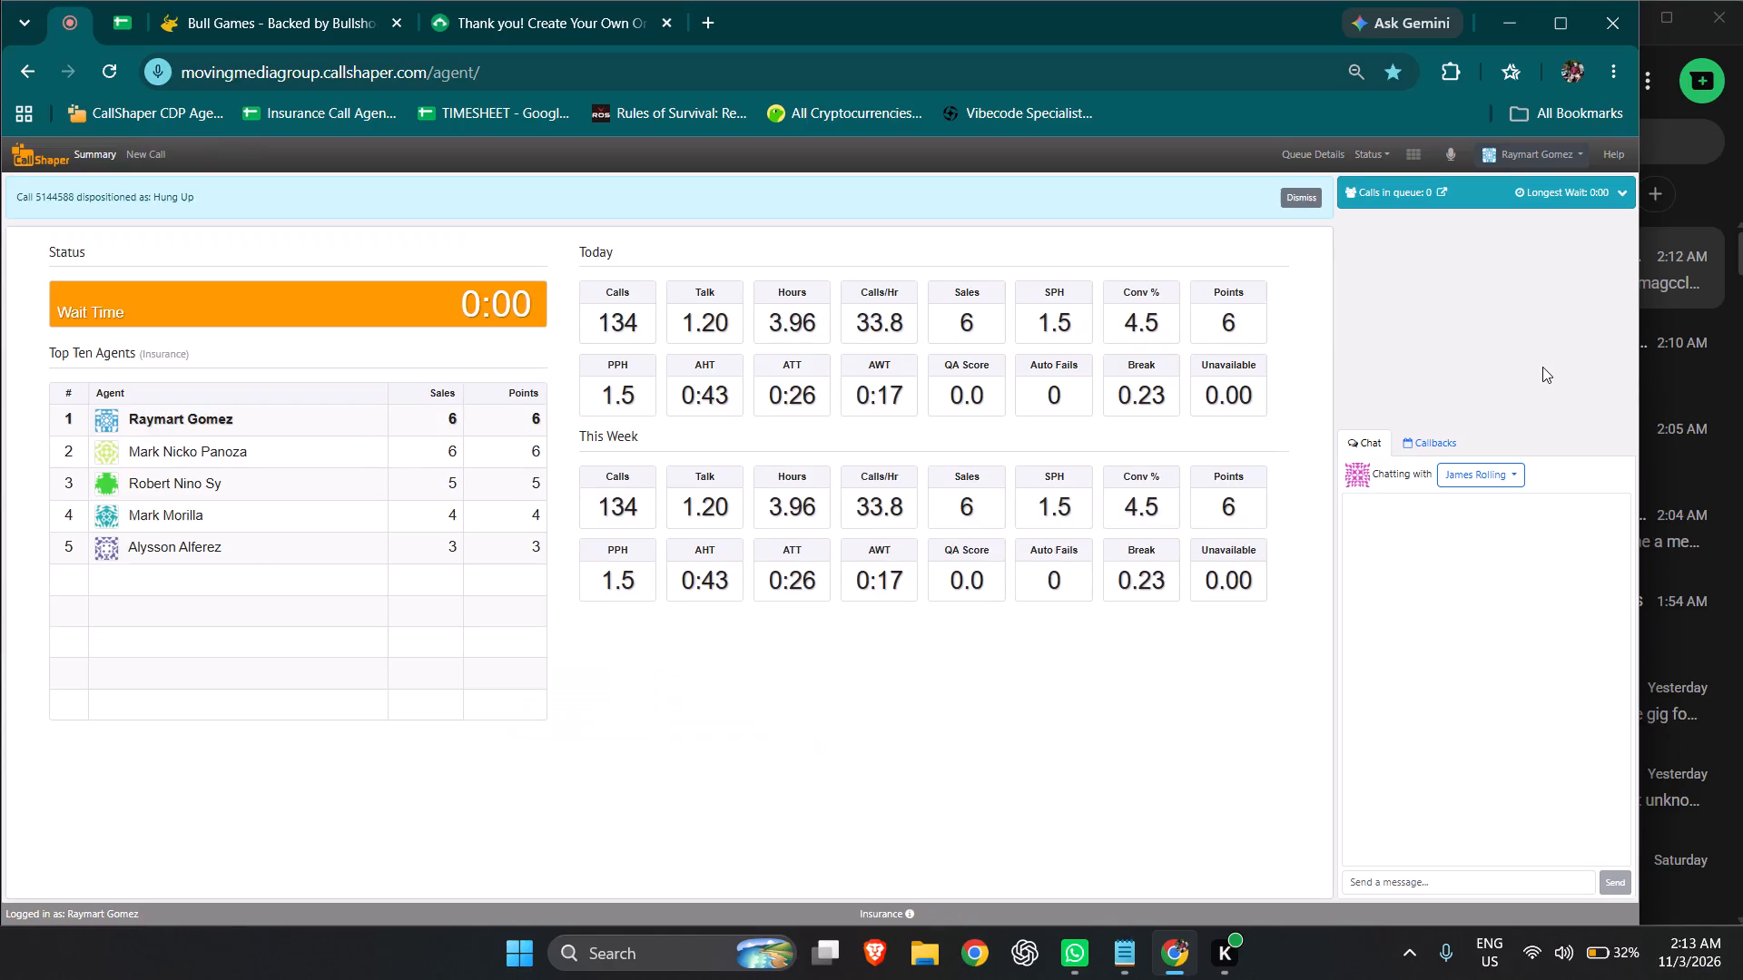
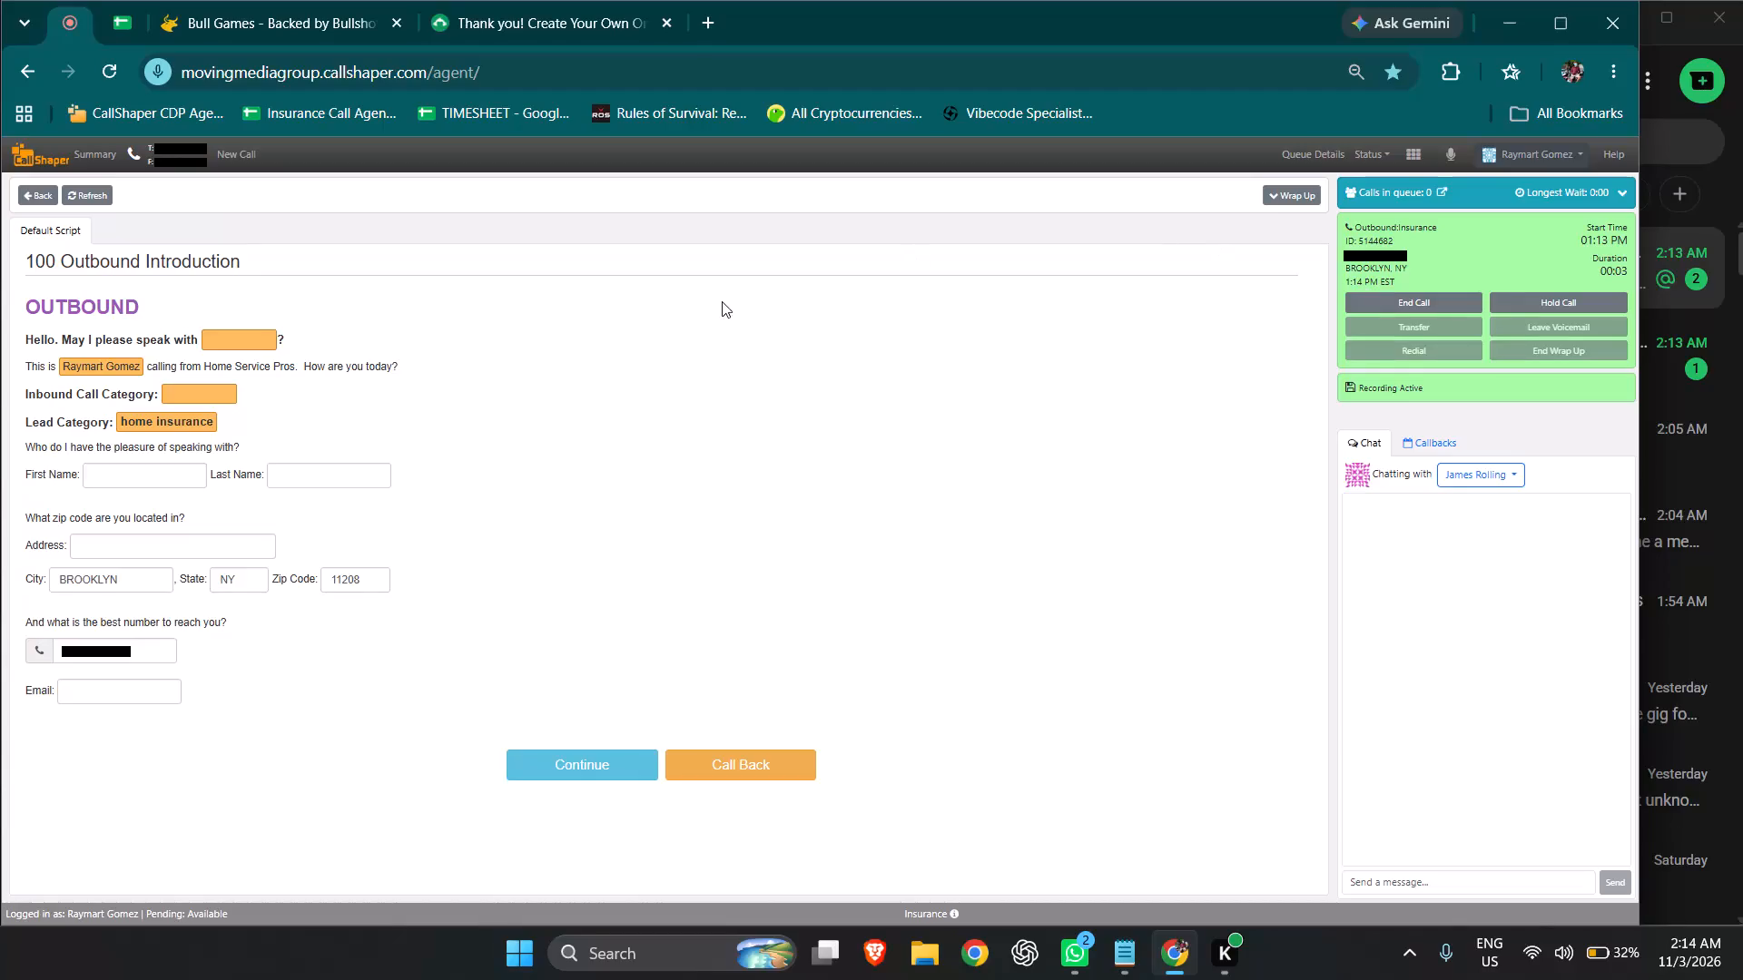
Record the Brooklyn, NY home insurance lead's first name as "n/a" and continue to the Confirm Info page.
click(157, 486)
text(na)
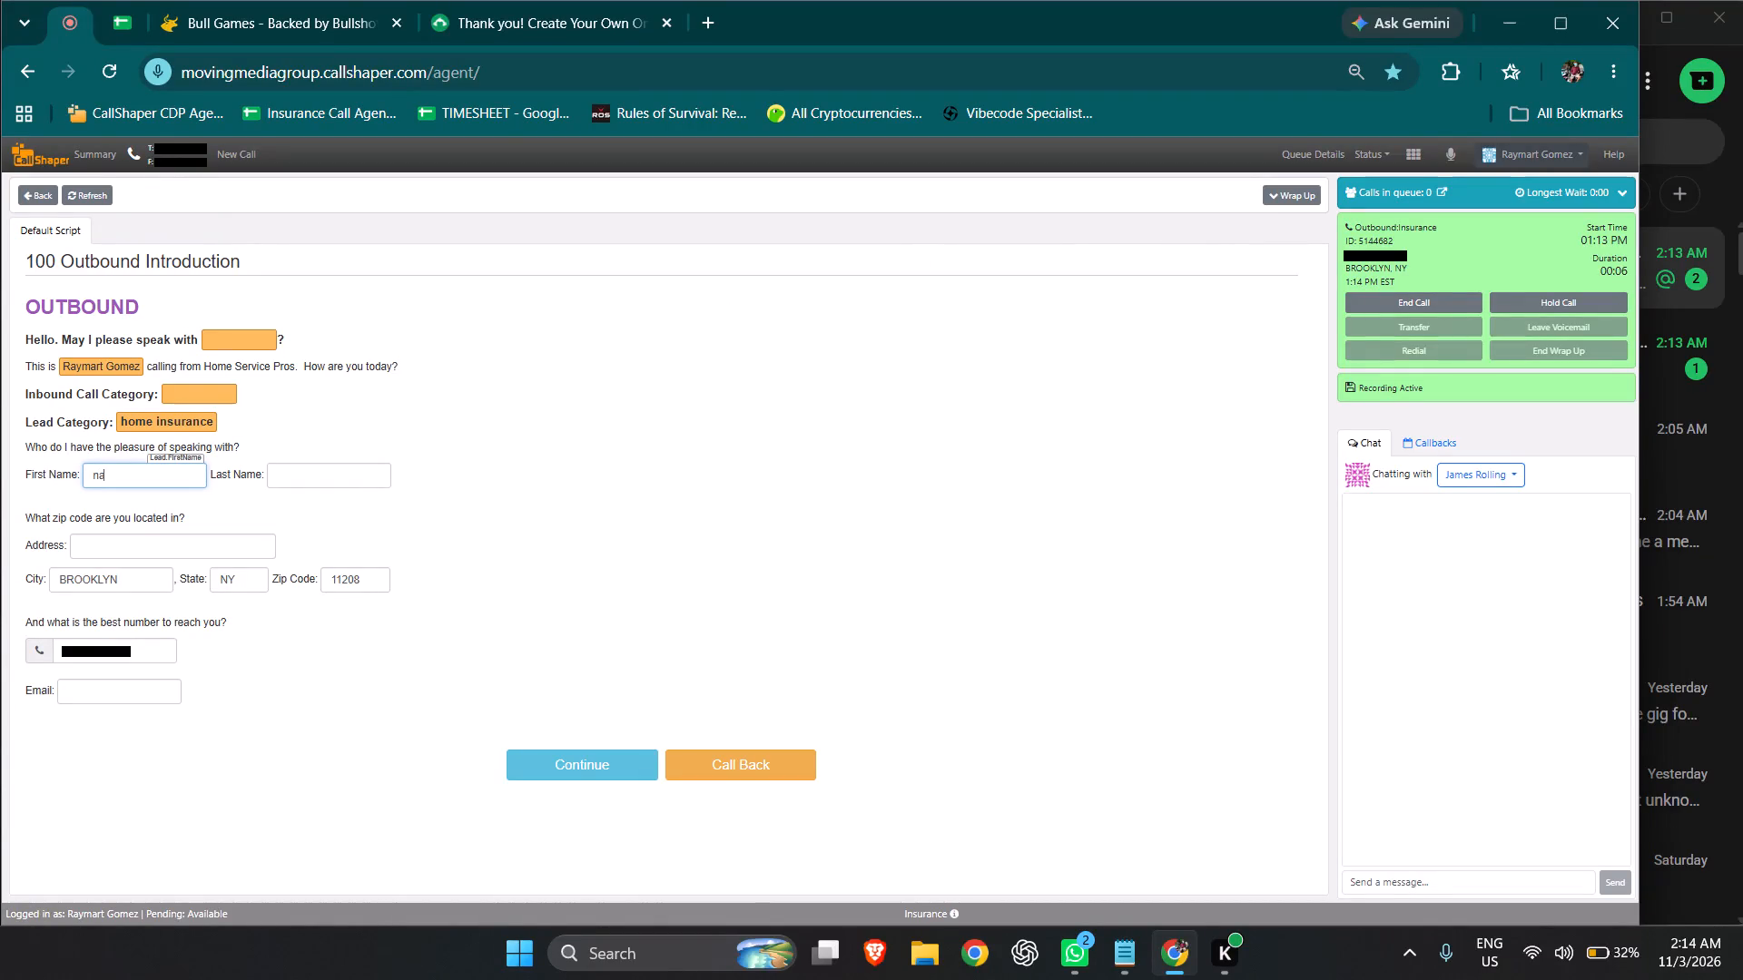
key(BackSpace)
text(/a)
click(605, 766)
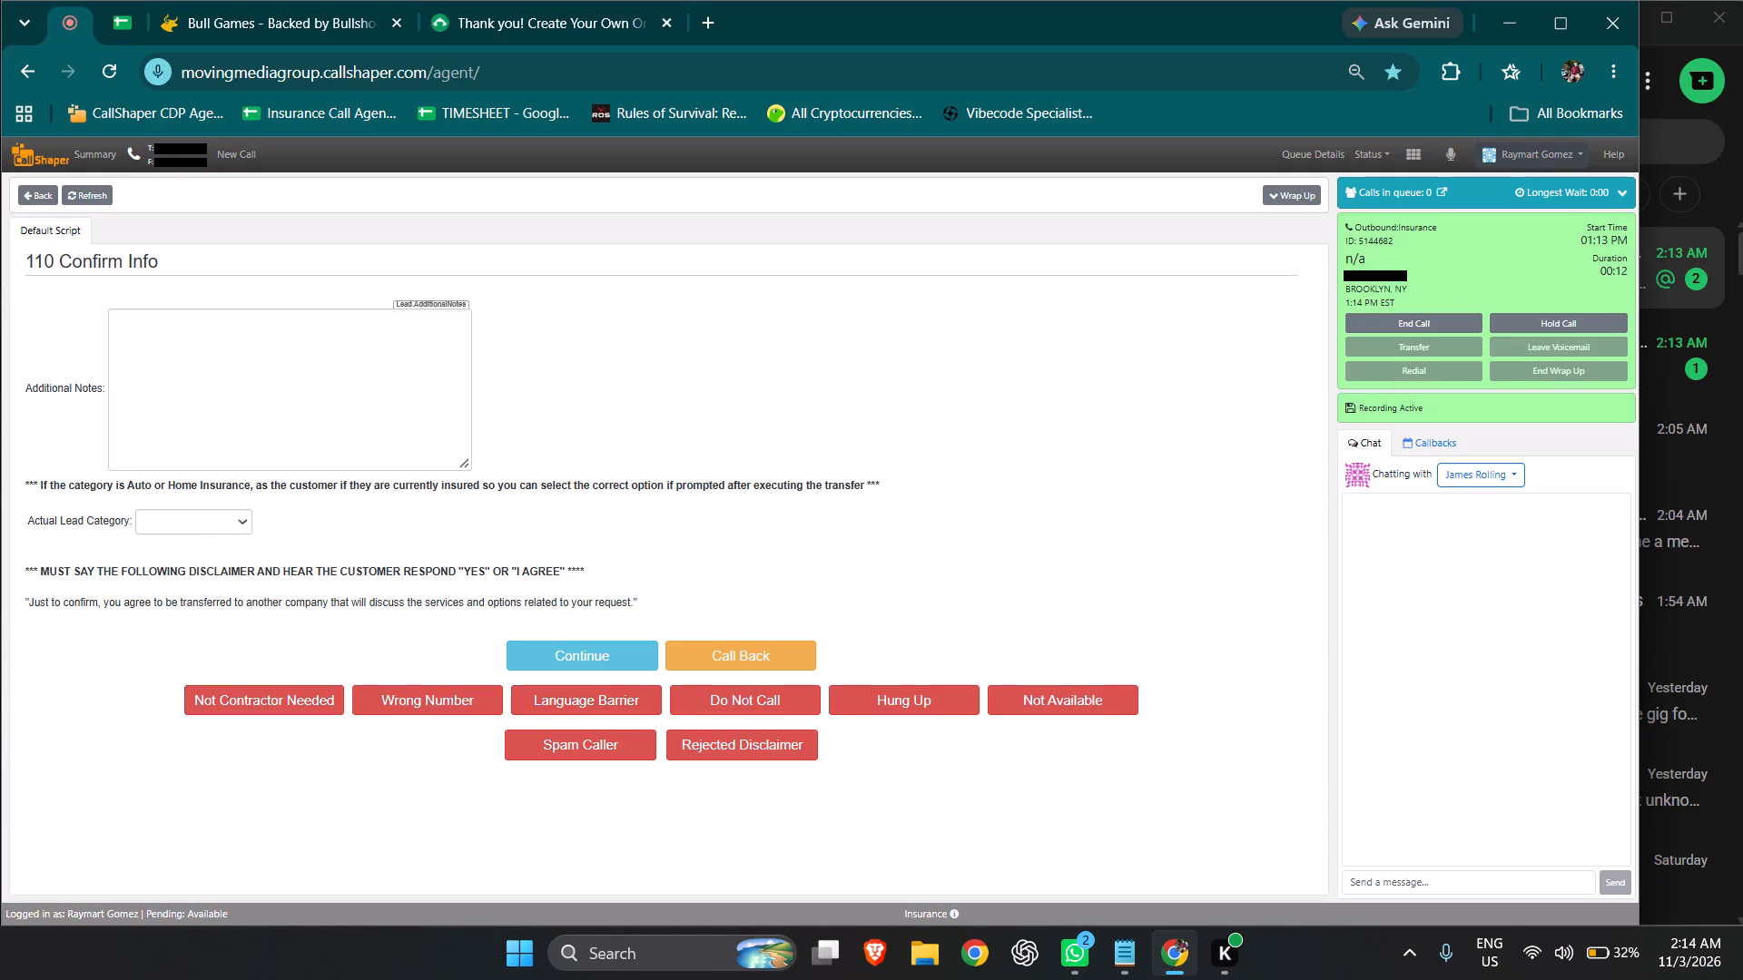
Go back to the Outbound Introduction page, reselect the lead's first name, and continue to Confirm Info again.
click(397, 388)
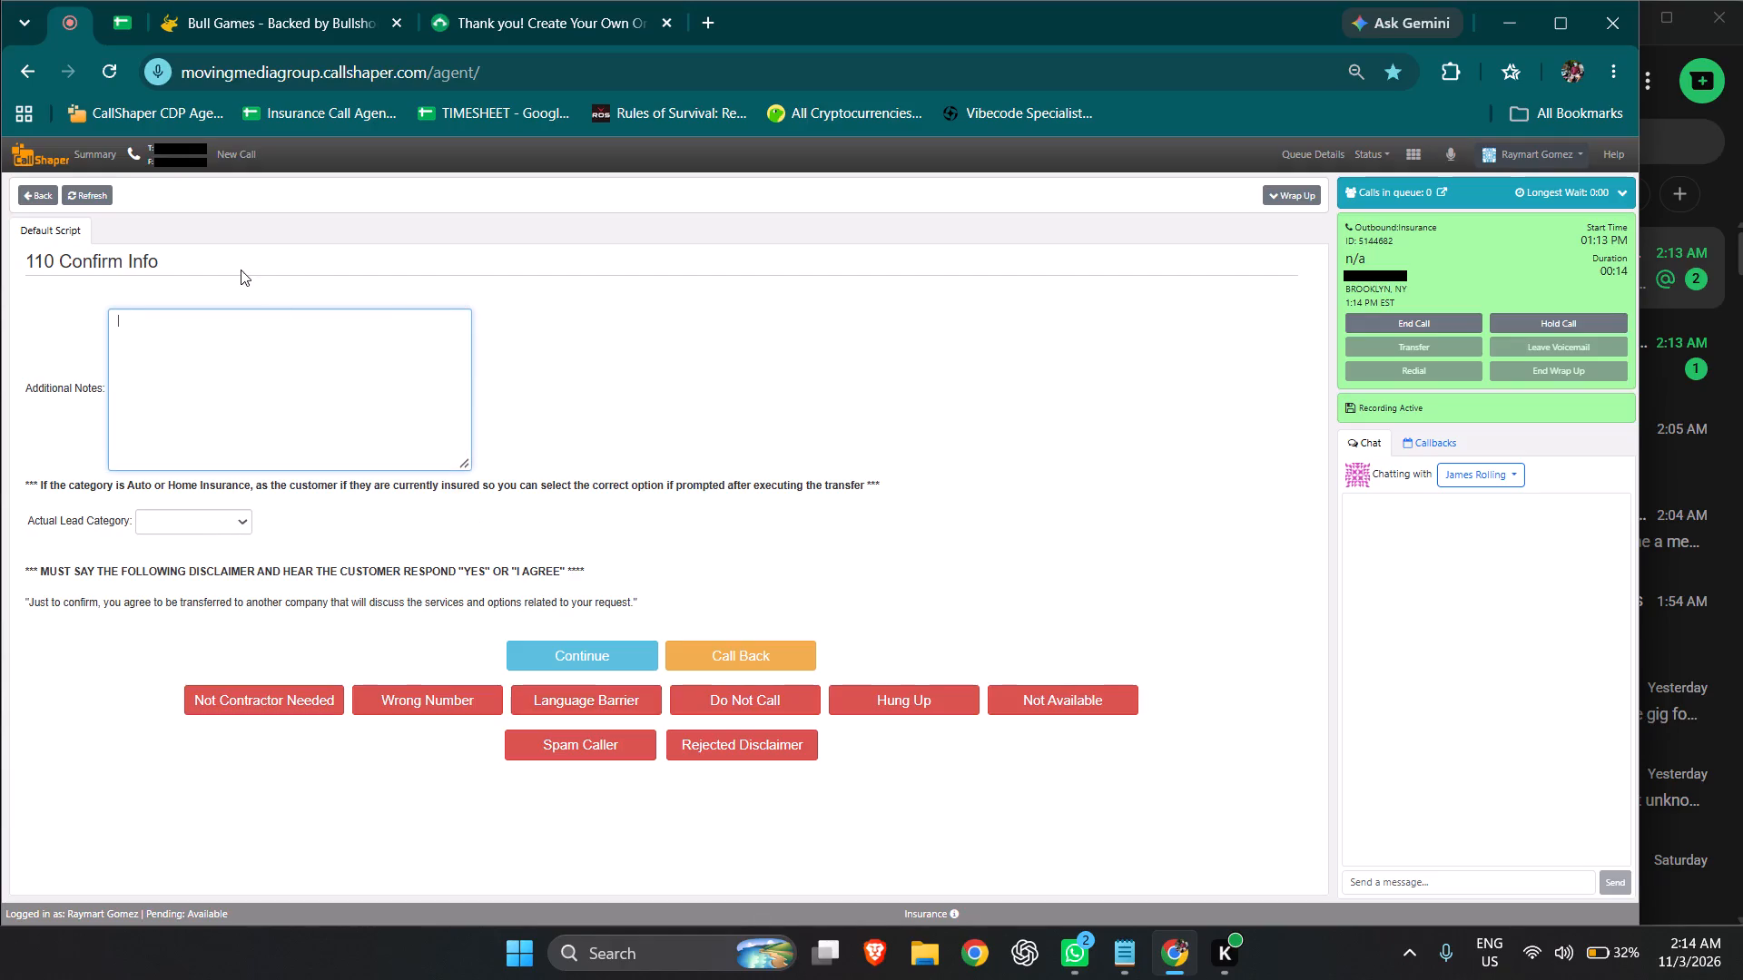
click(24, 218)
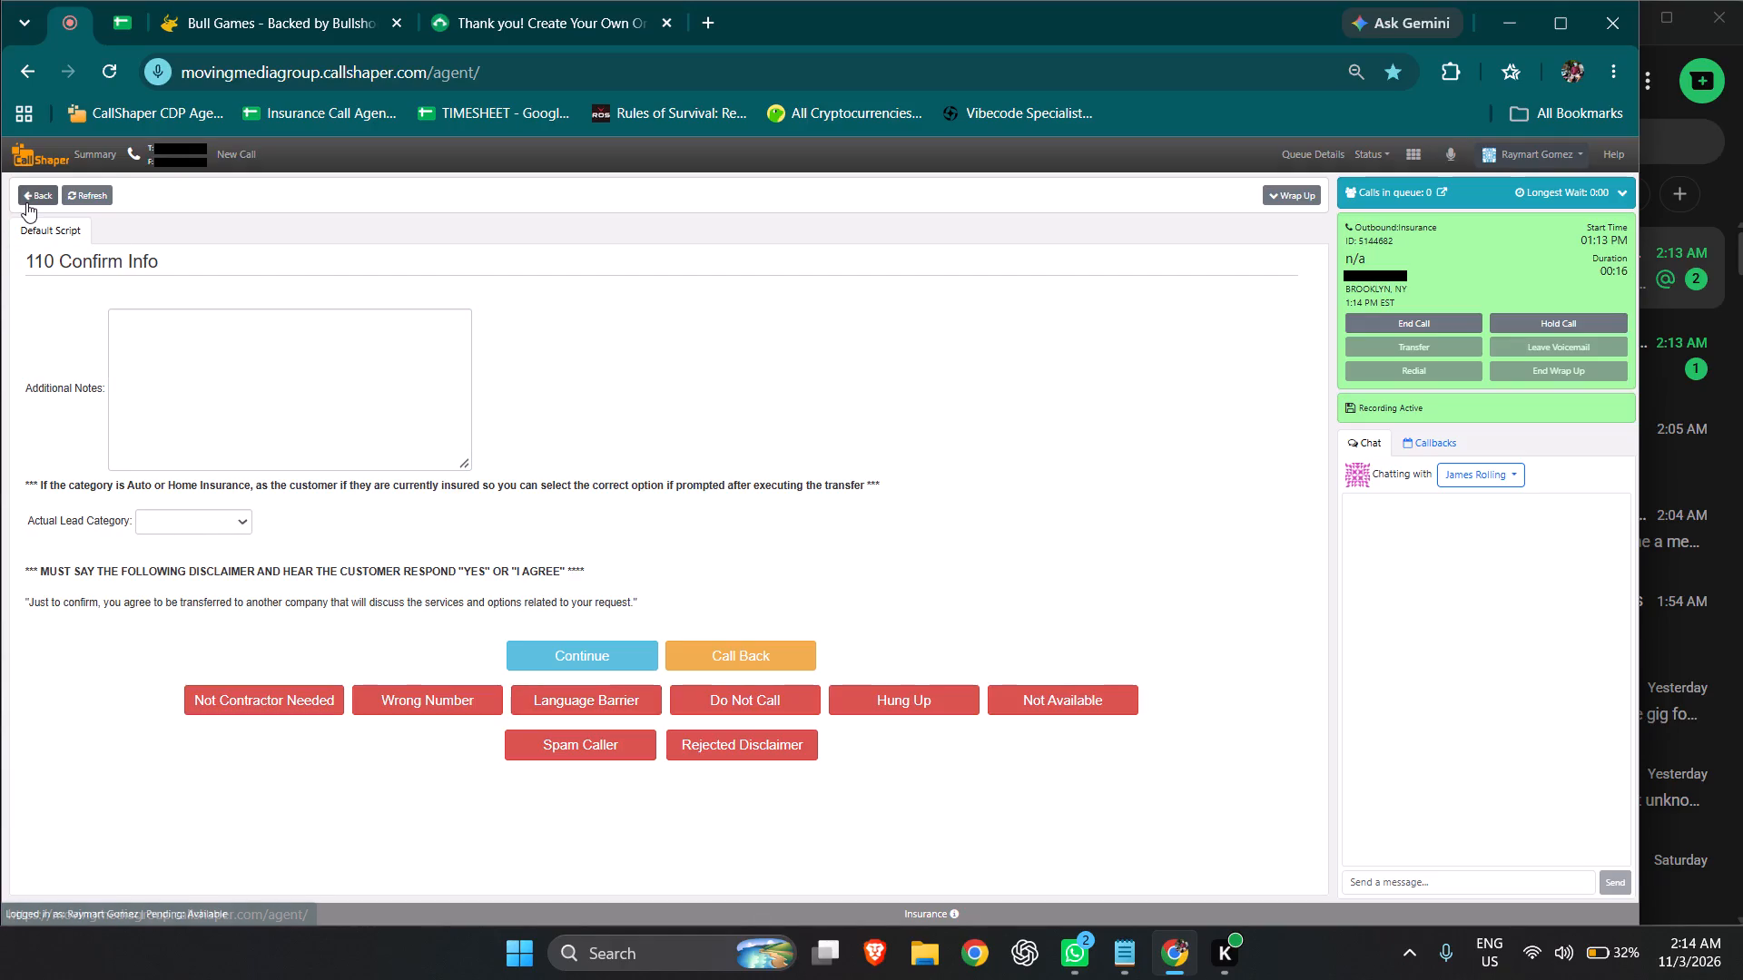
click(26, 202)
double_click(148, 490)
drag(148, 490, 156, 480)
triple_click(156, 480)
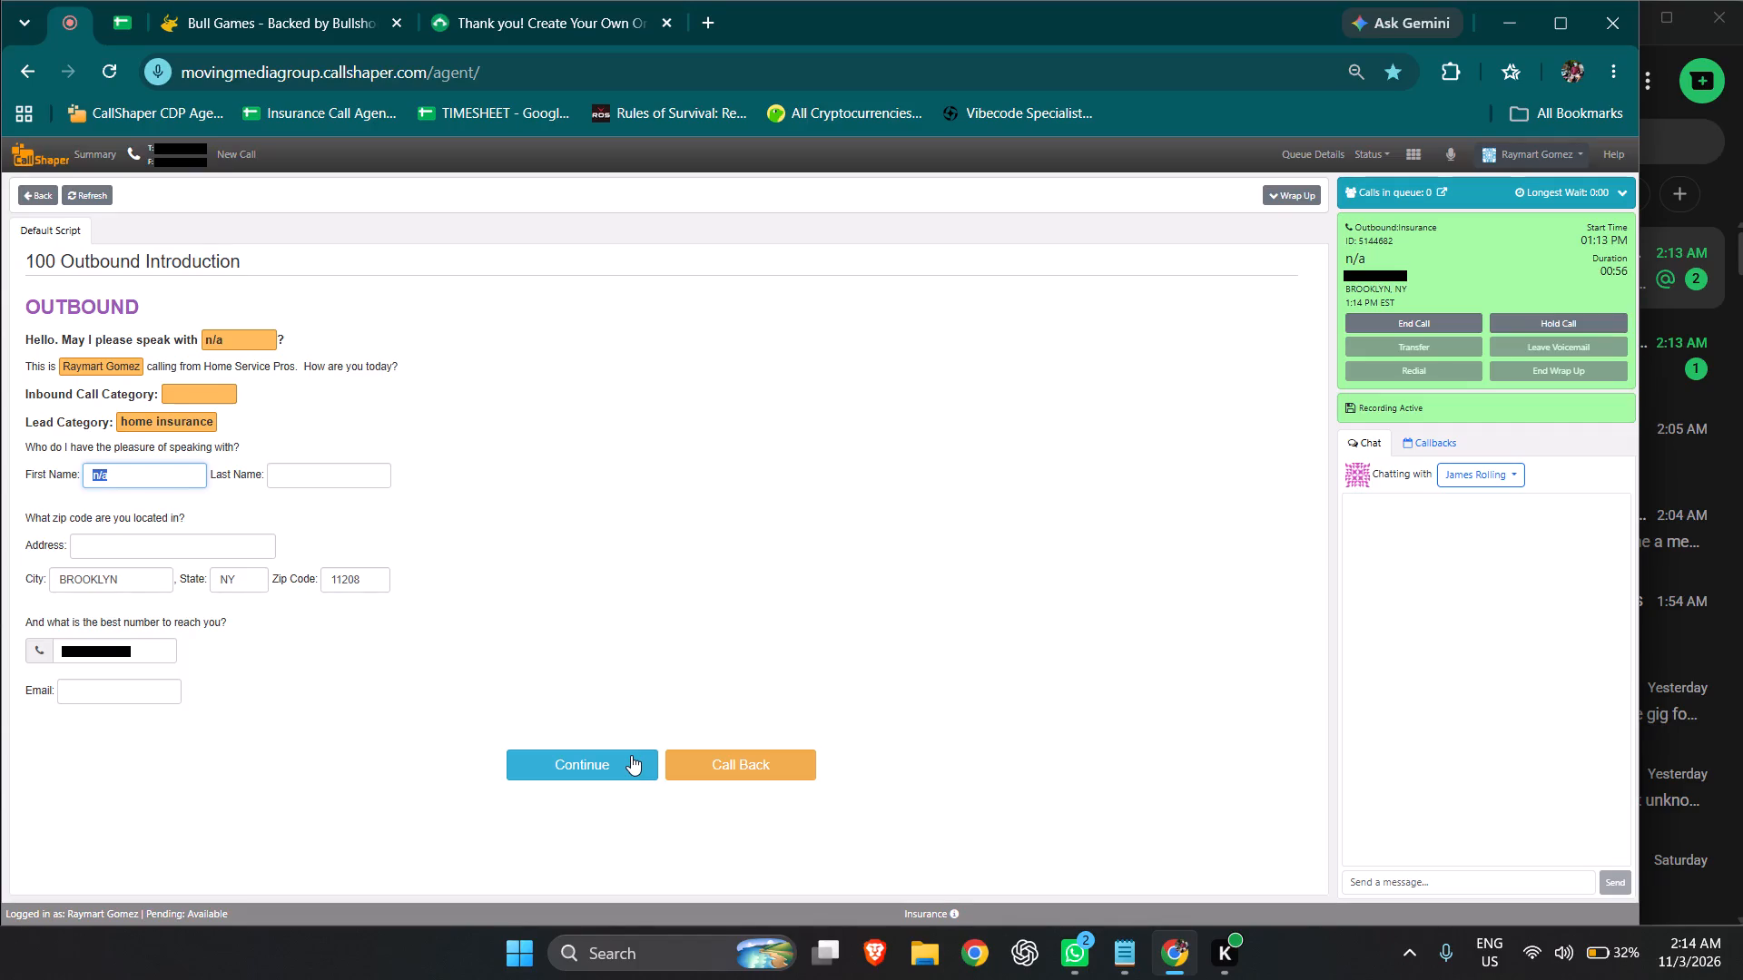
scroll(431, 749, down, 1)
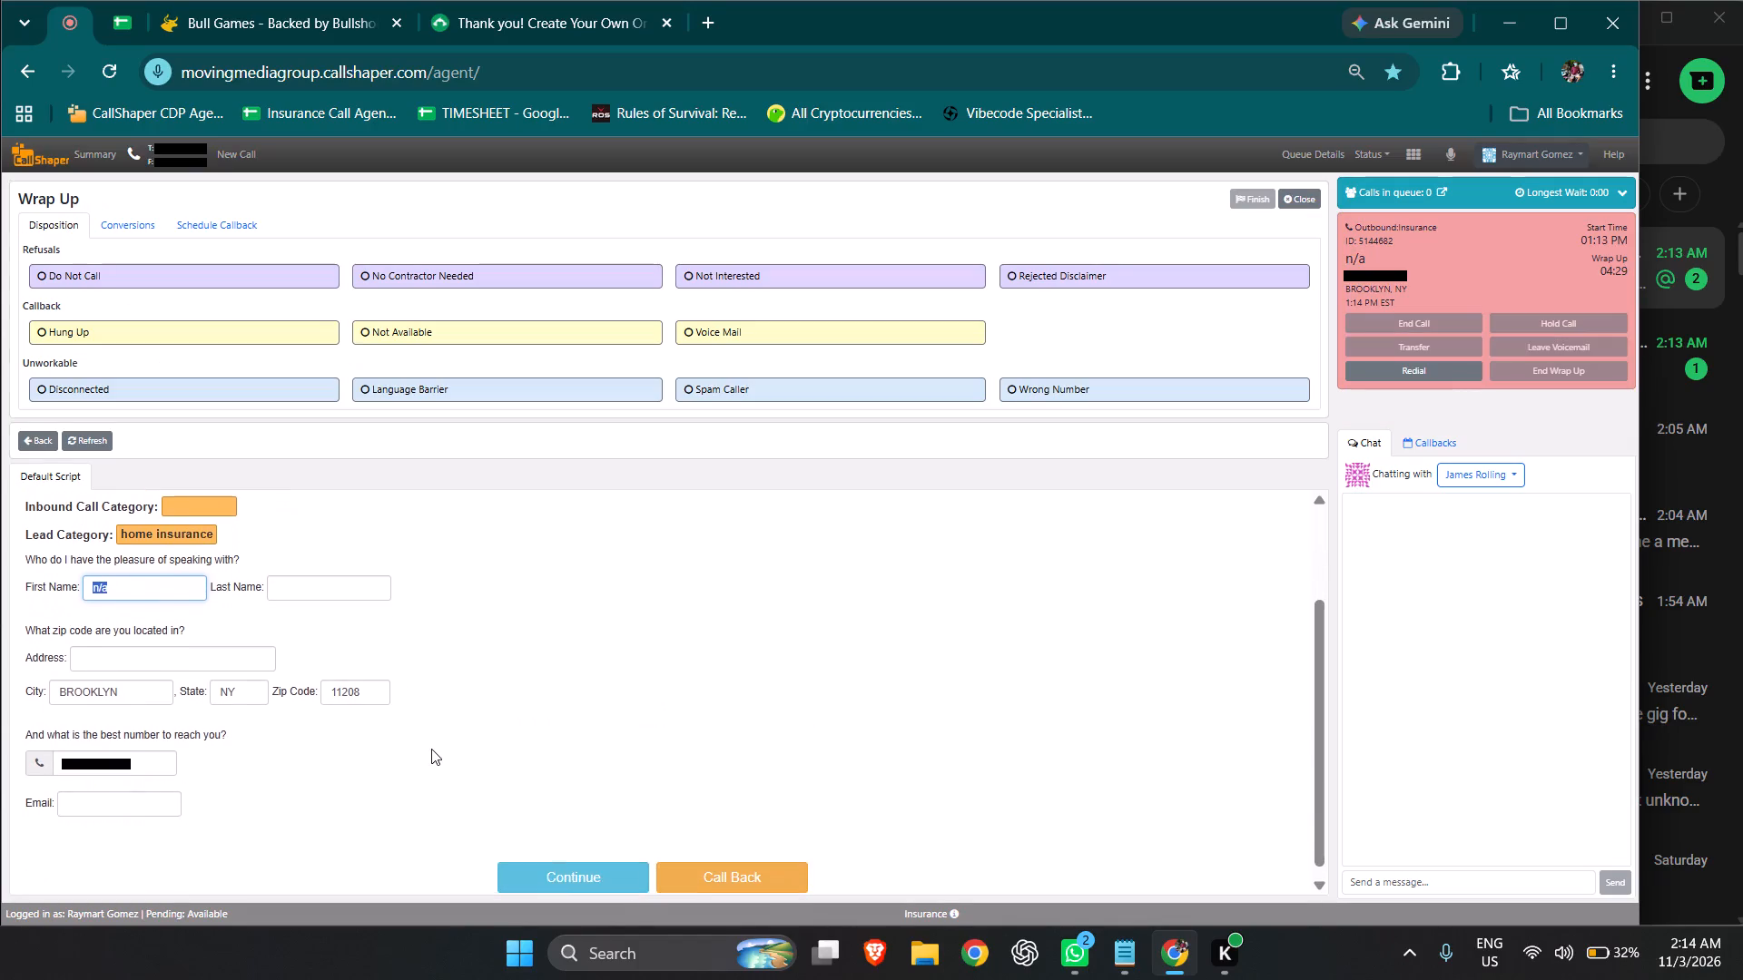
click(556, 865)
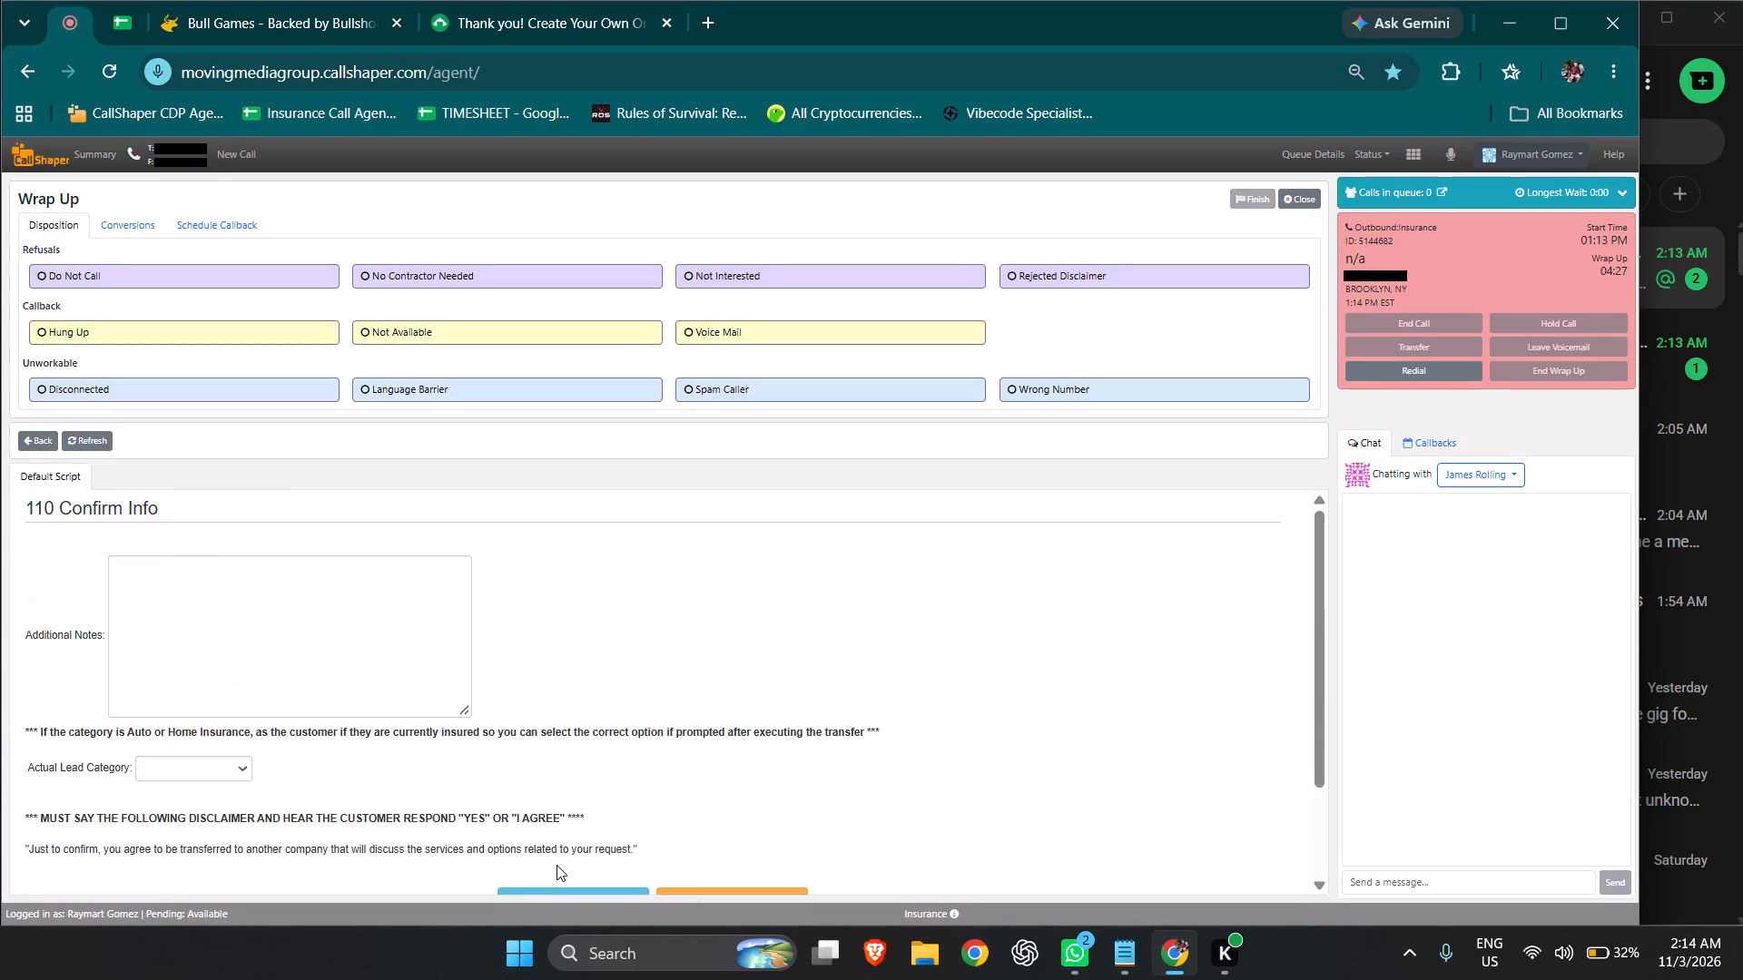
Set the Brooklyn, NY call's disposition to No Contractor Needed.
click(384, 728)
click(379, 672)
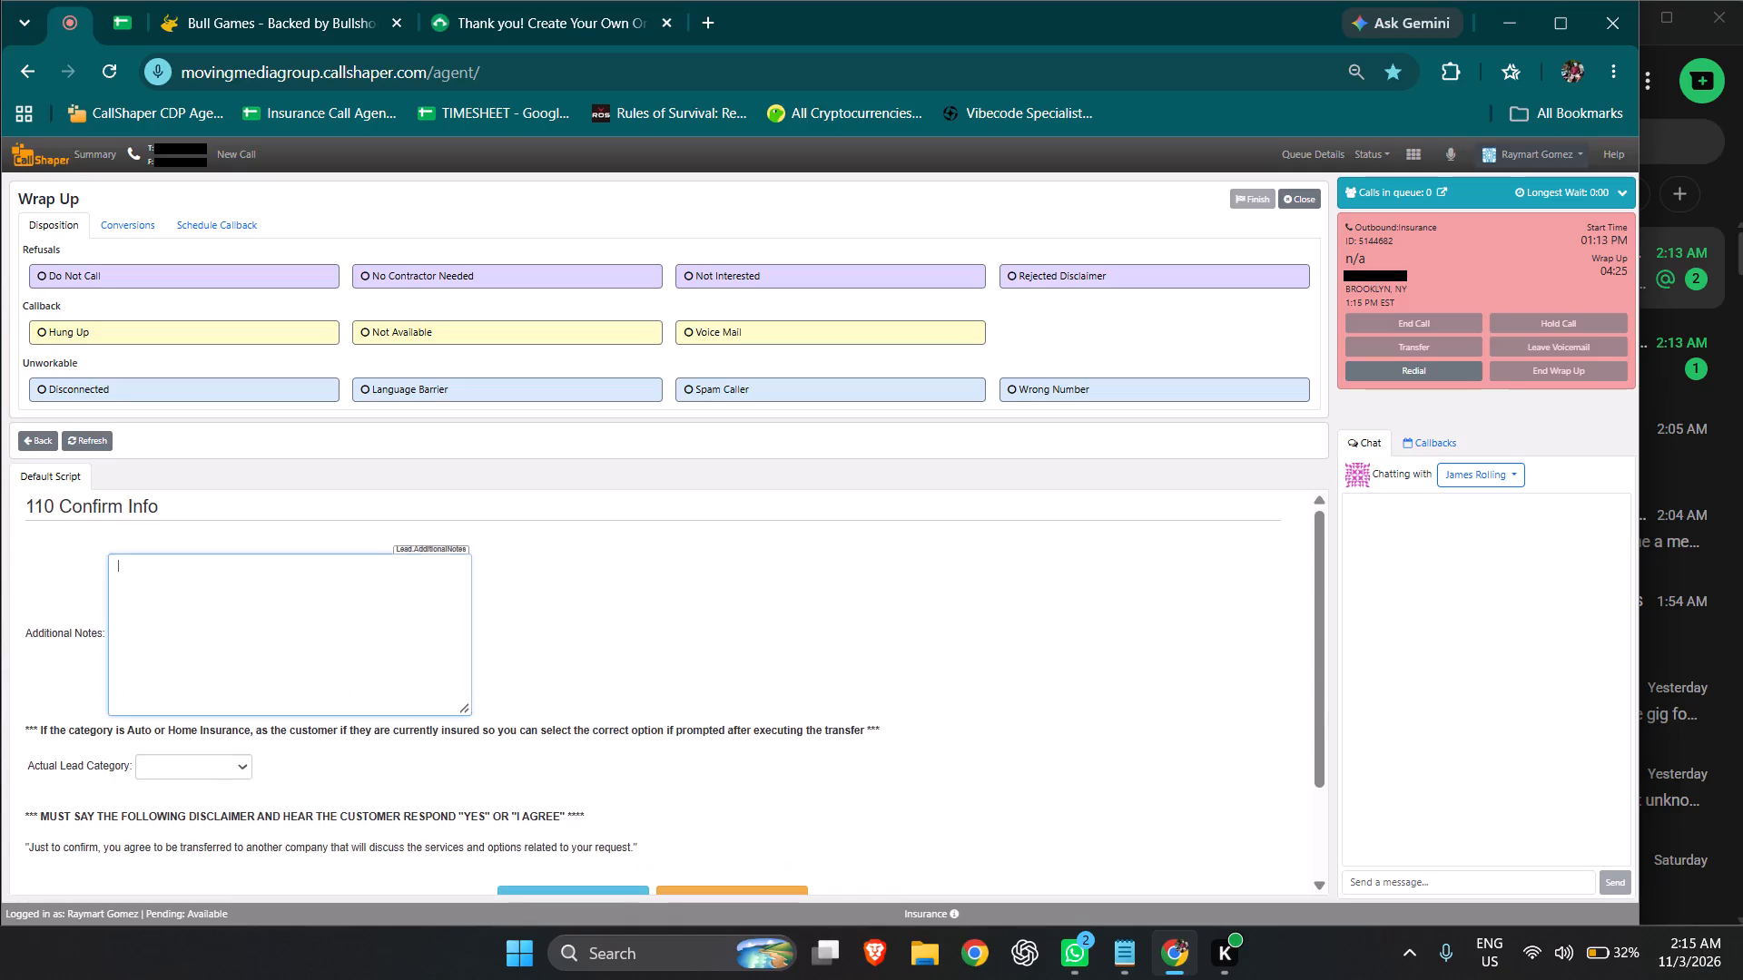
click(485, 281)
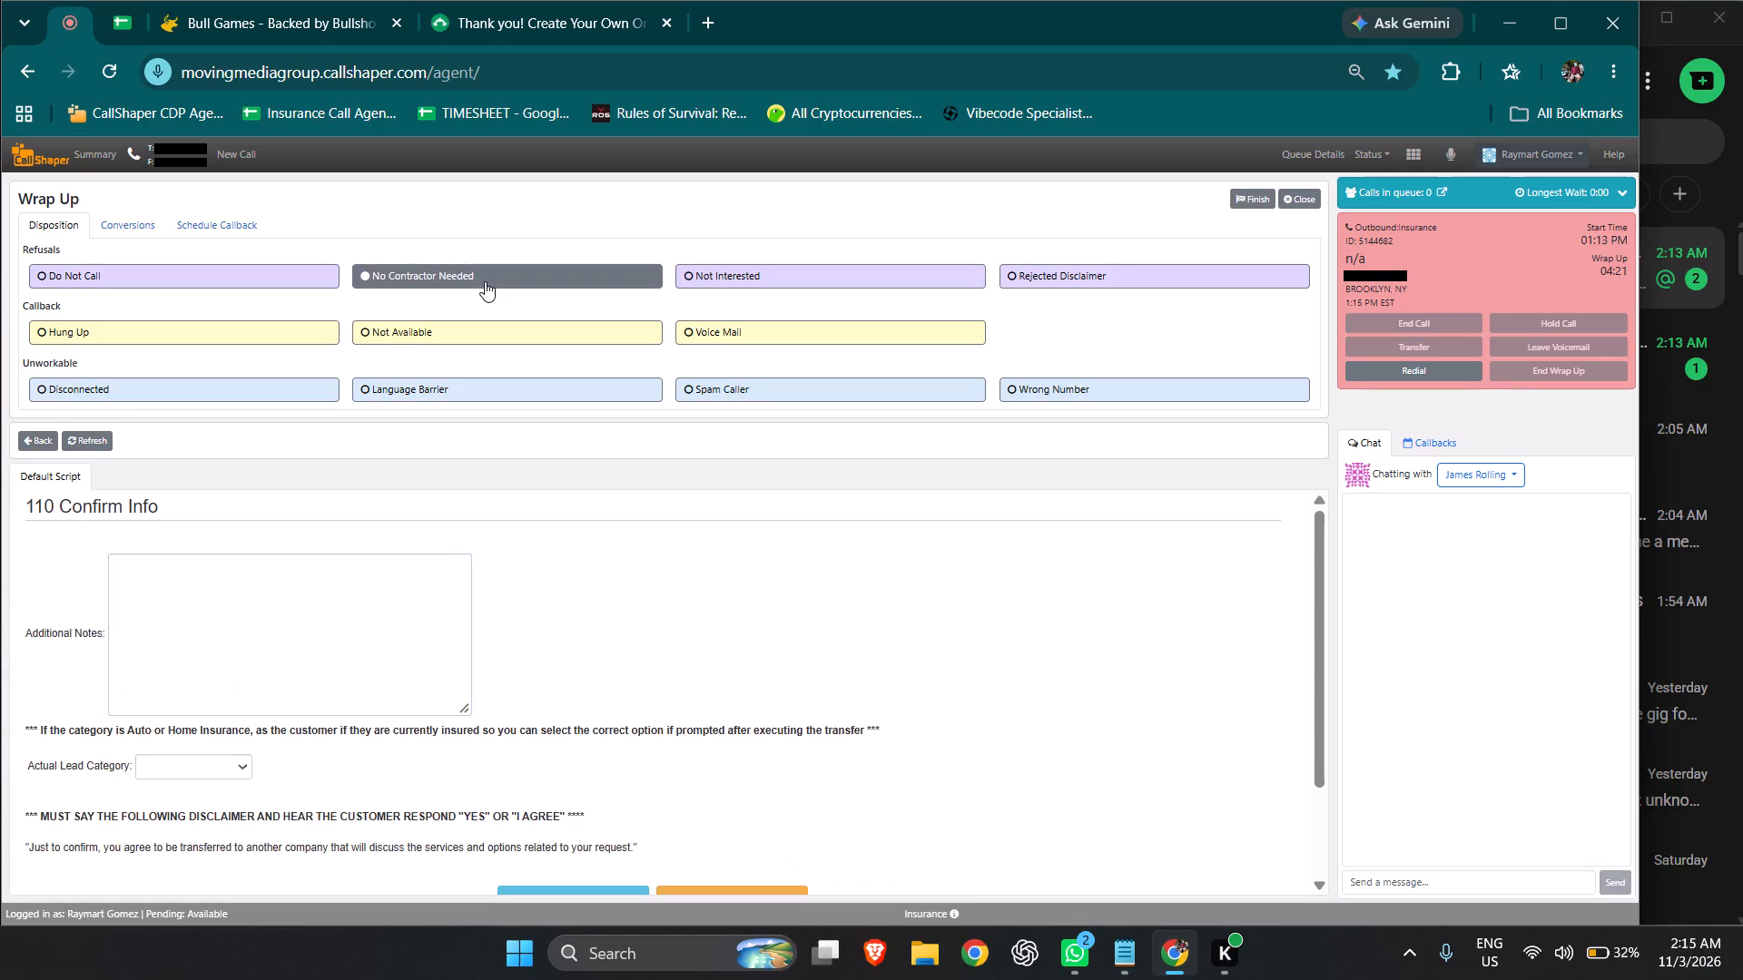
Enter "no contradtor needed" in the additional notes for the Brooklyn, NY lead.
click(303, 630)
text(no contradtor)
key(BackSpace)
key(BackSpace)
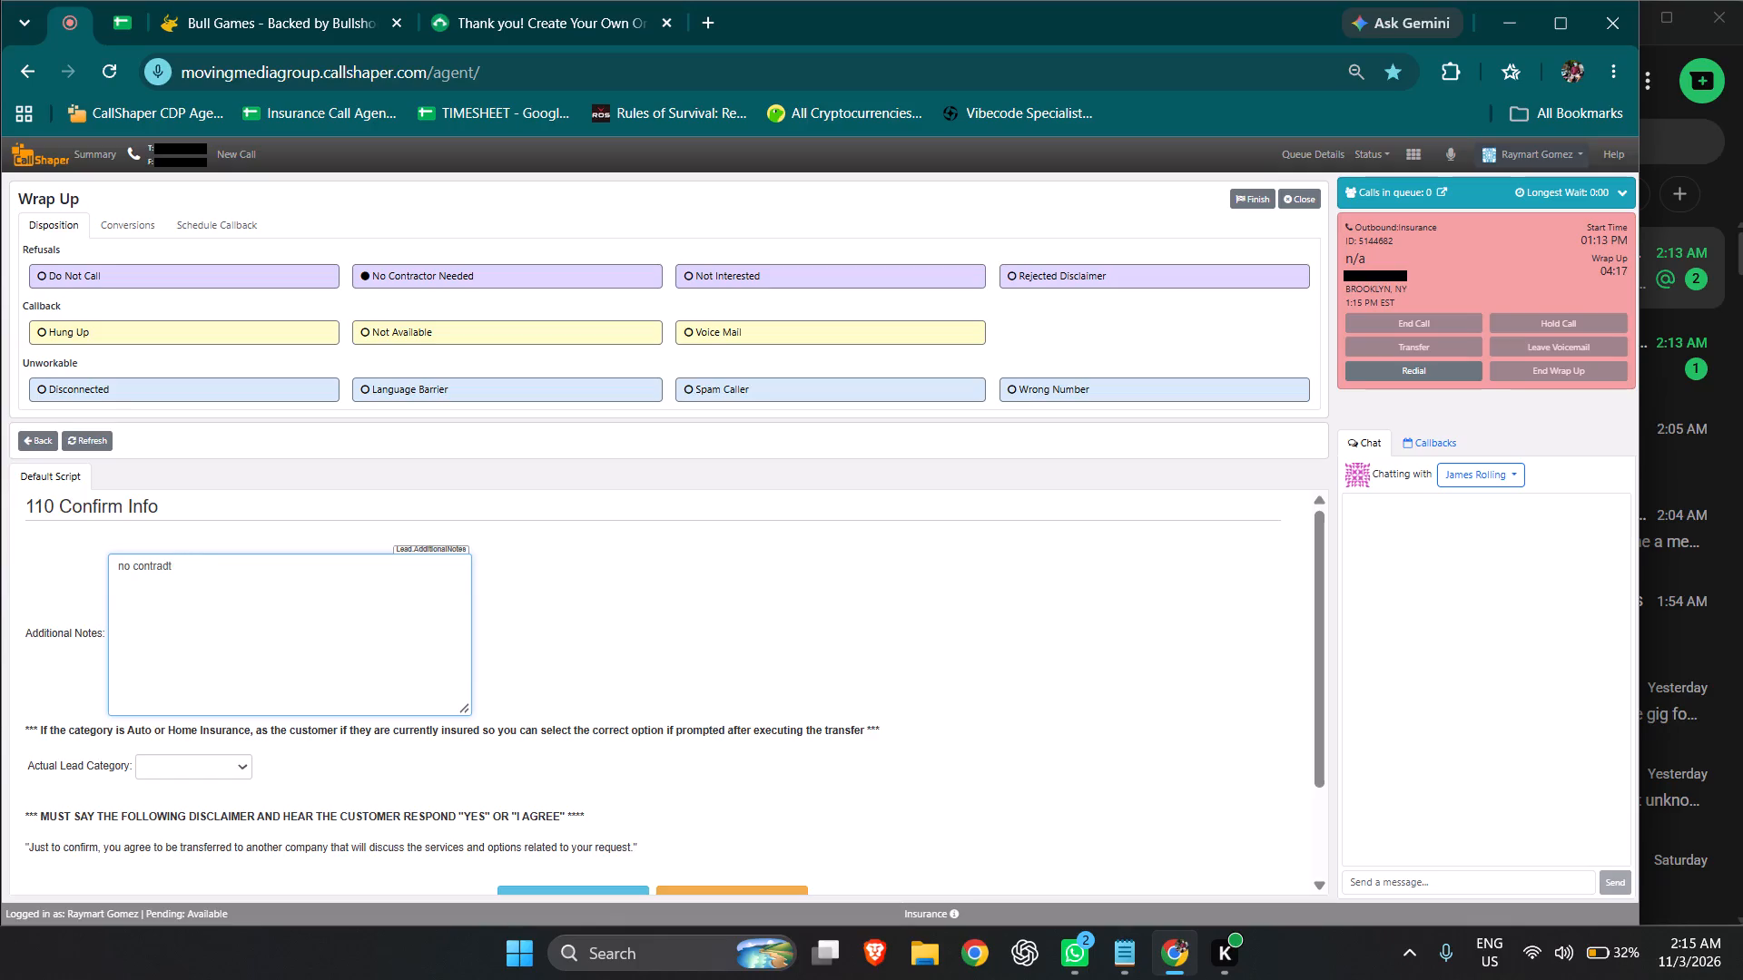
key(BackSpace)
key(t)
key(BackSpace)
key(BackSpace)
text(dtor needed)
scroll(207, 599, down, 2)
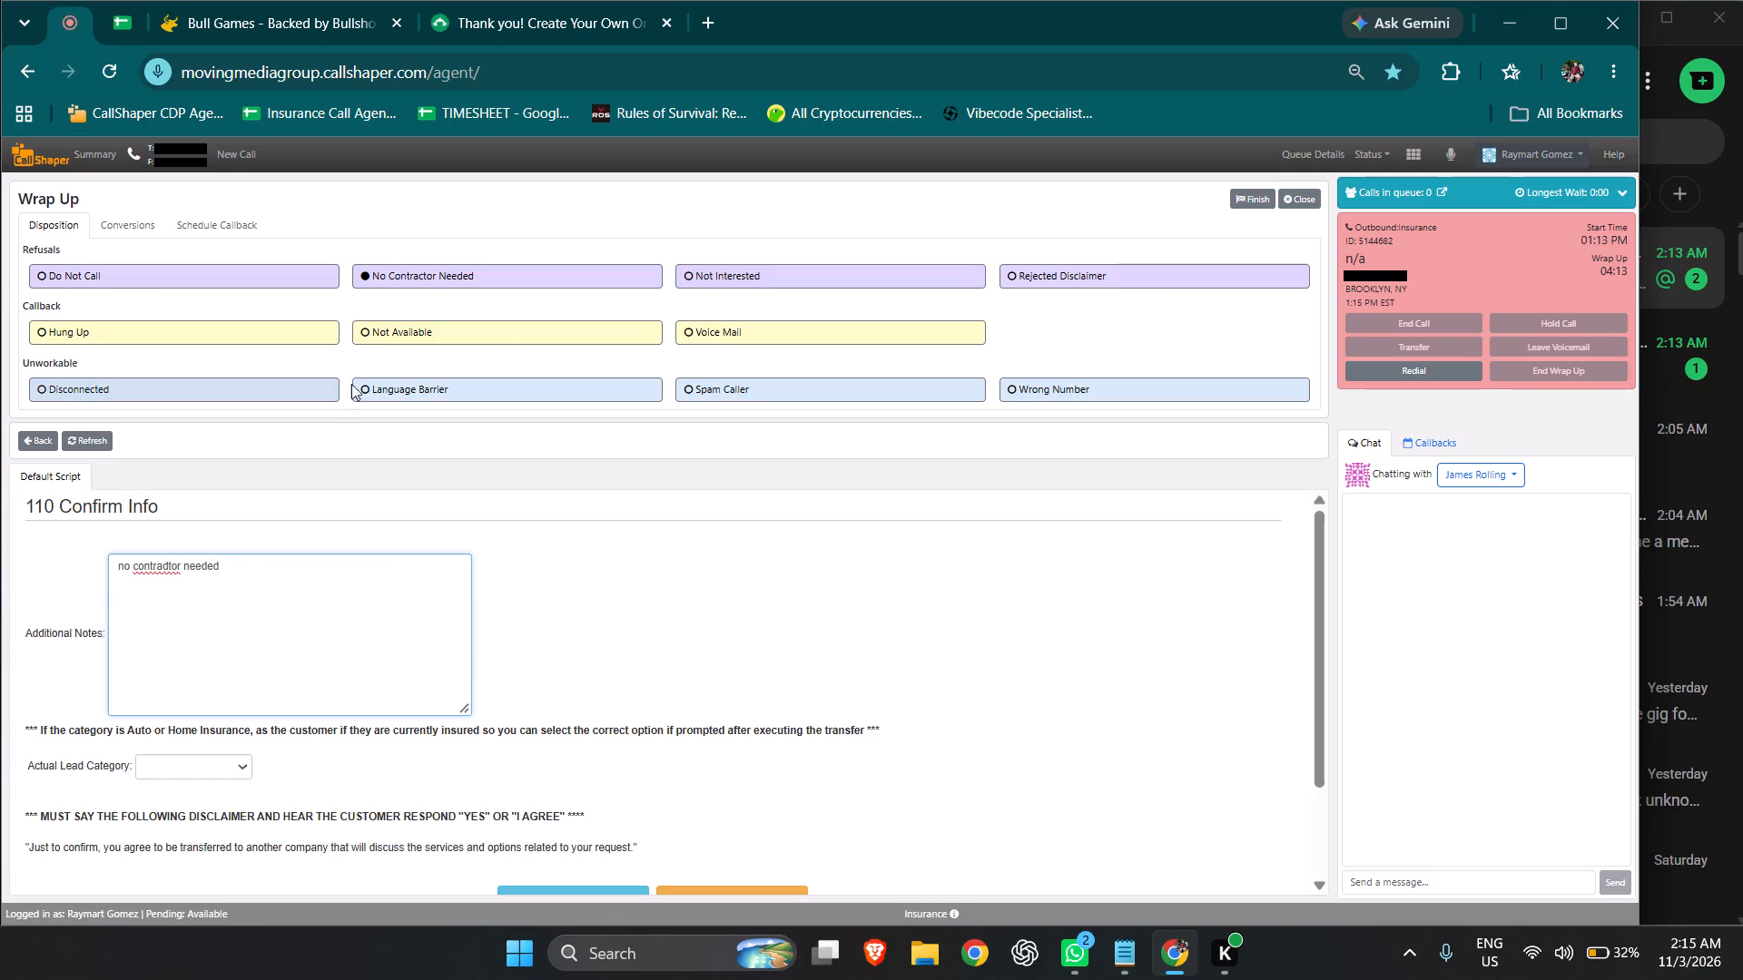
Finish the Brooklyn, NY call's disposition and end its wrap-up.
click(1262, 201)
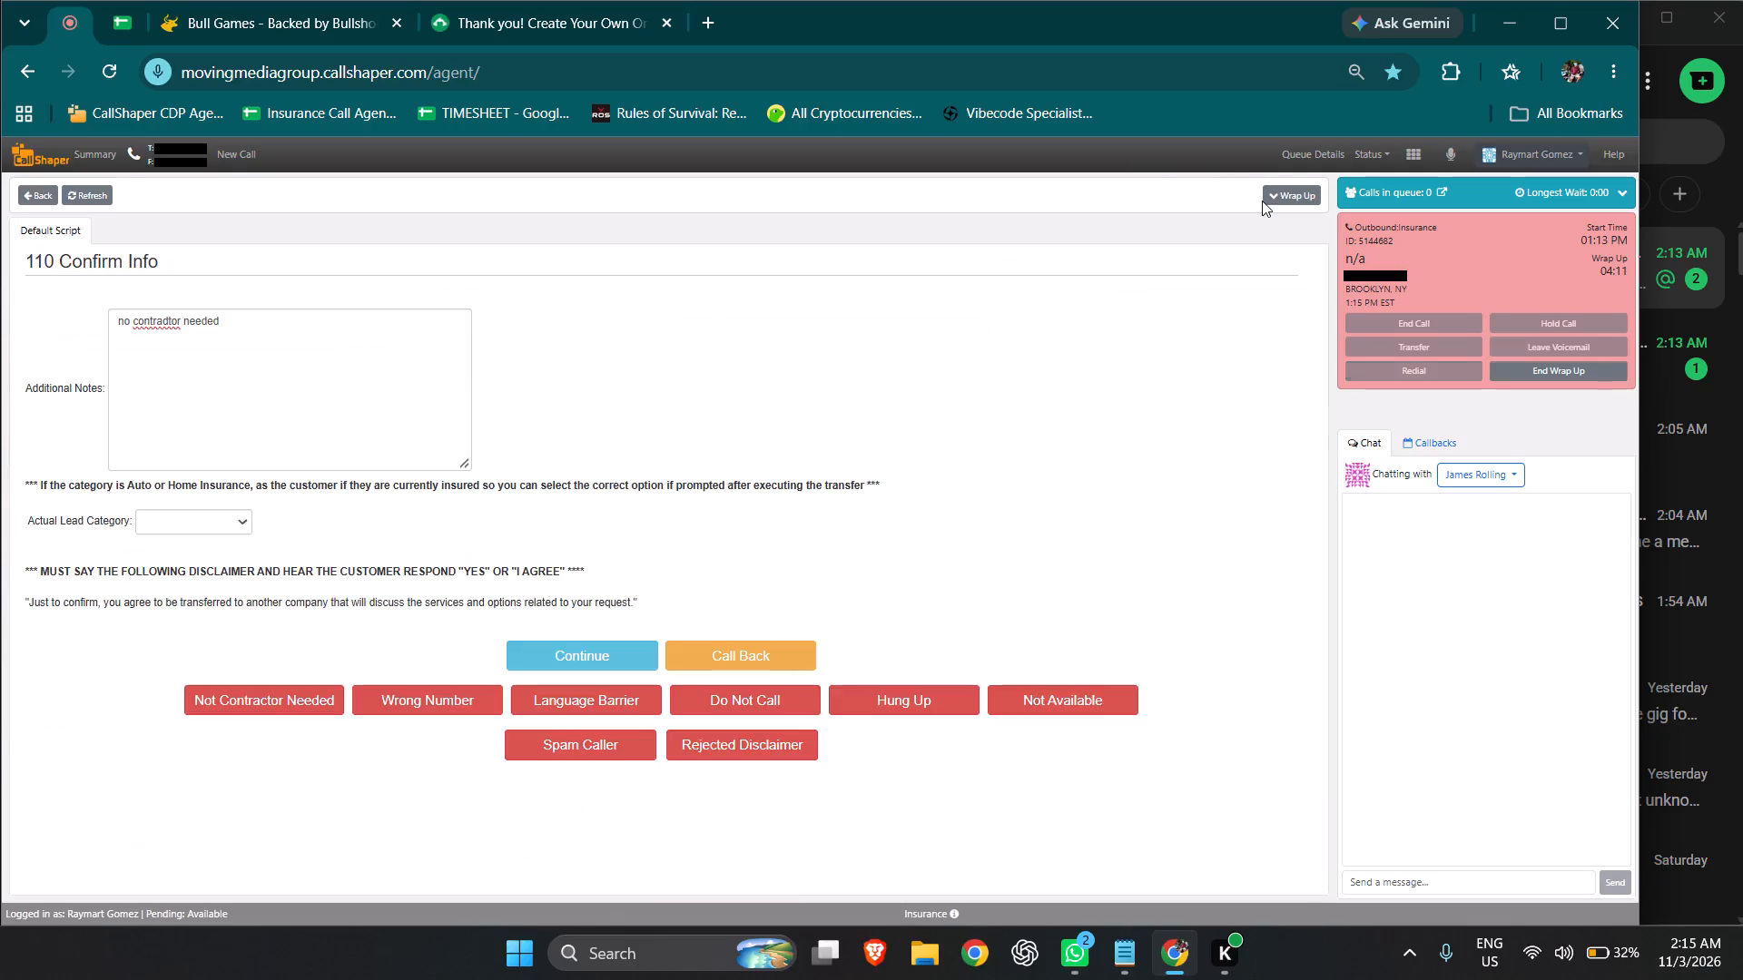
click(1543, 368)
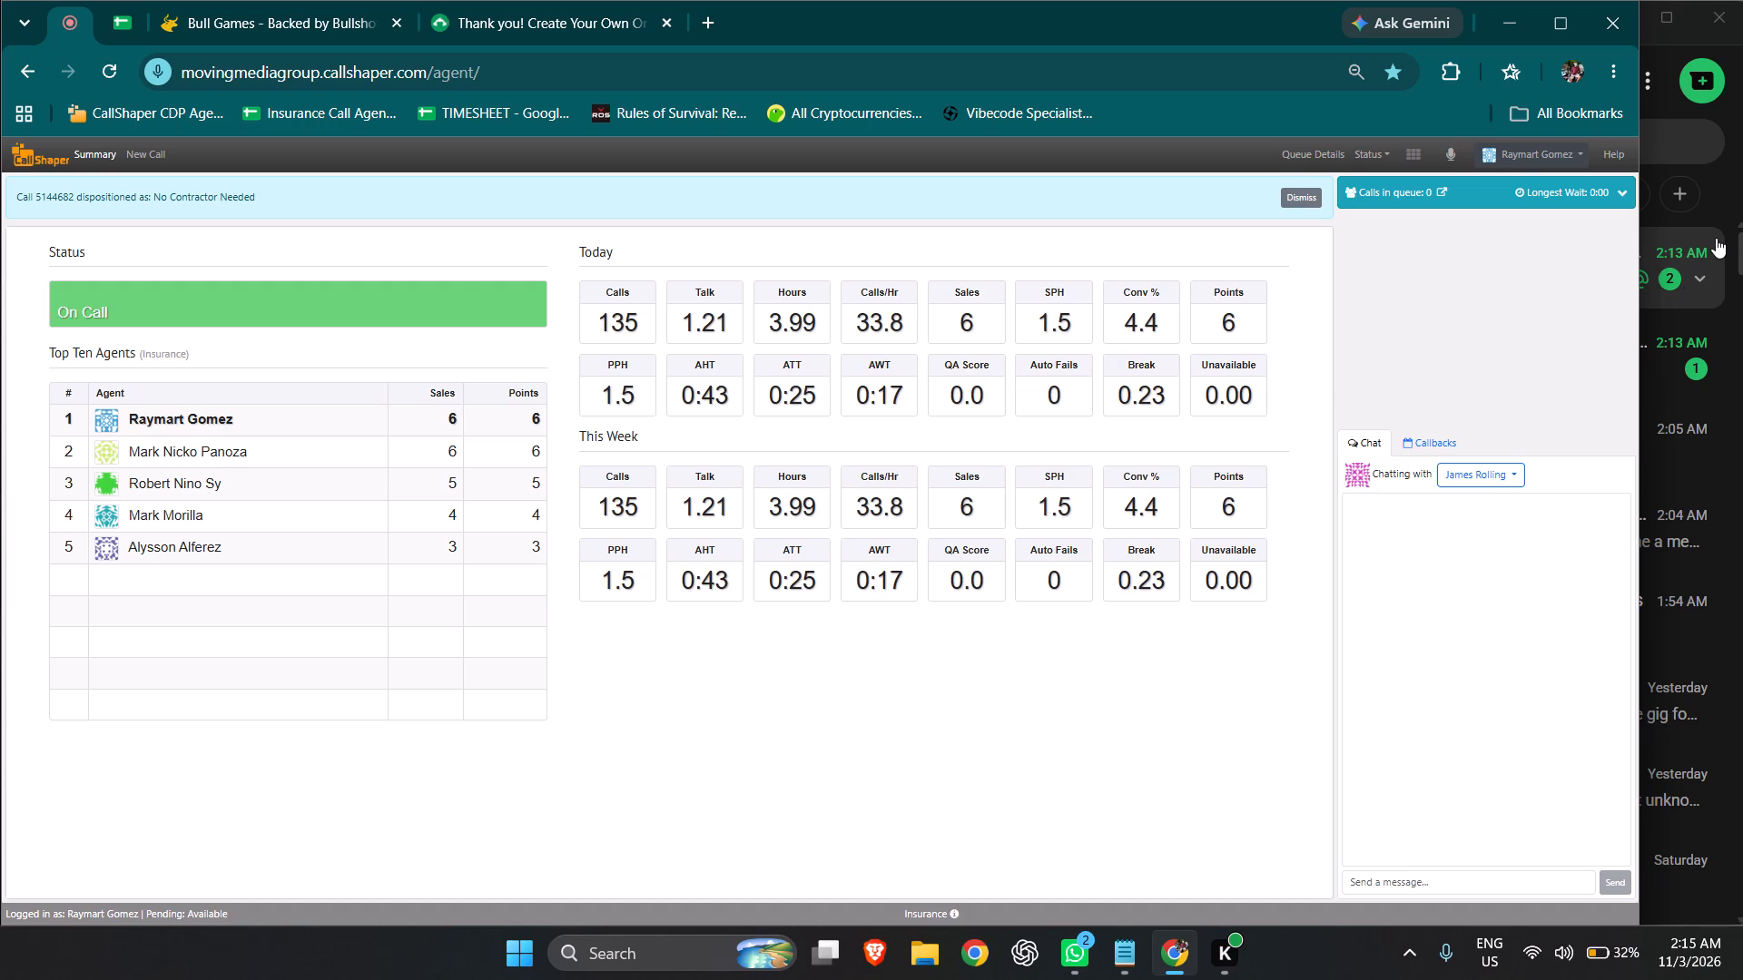
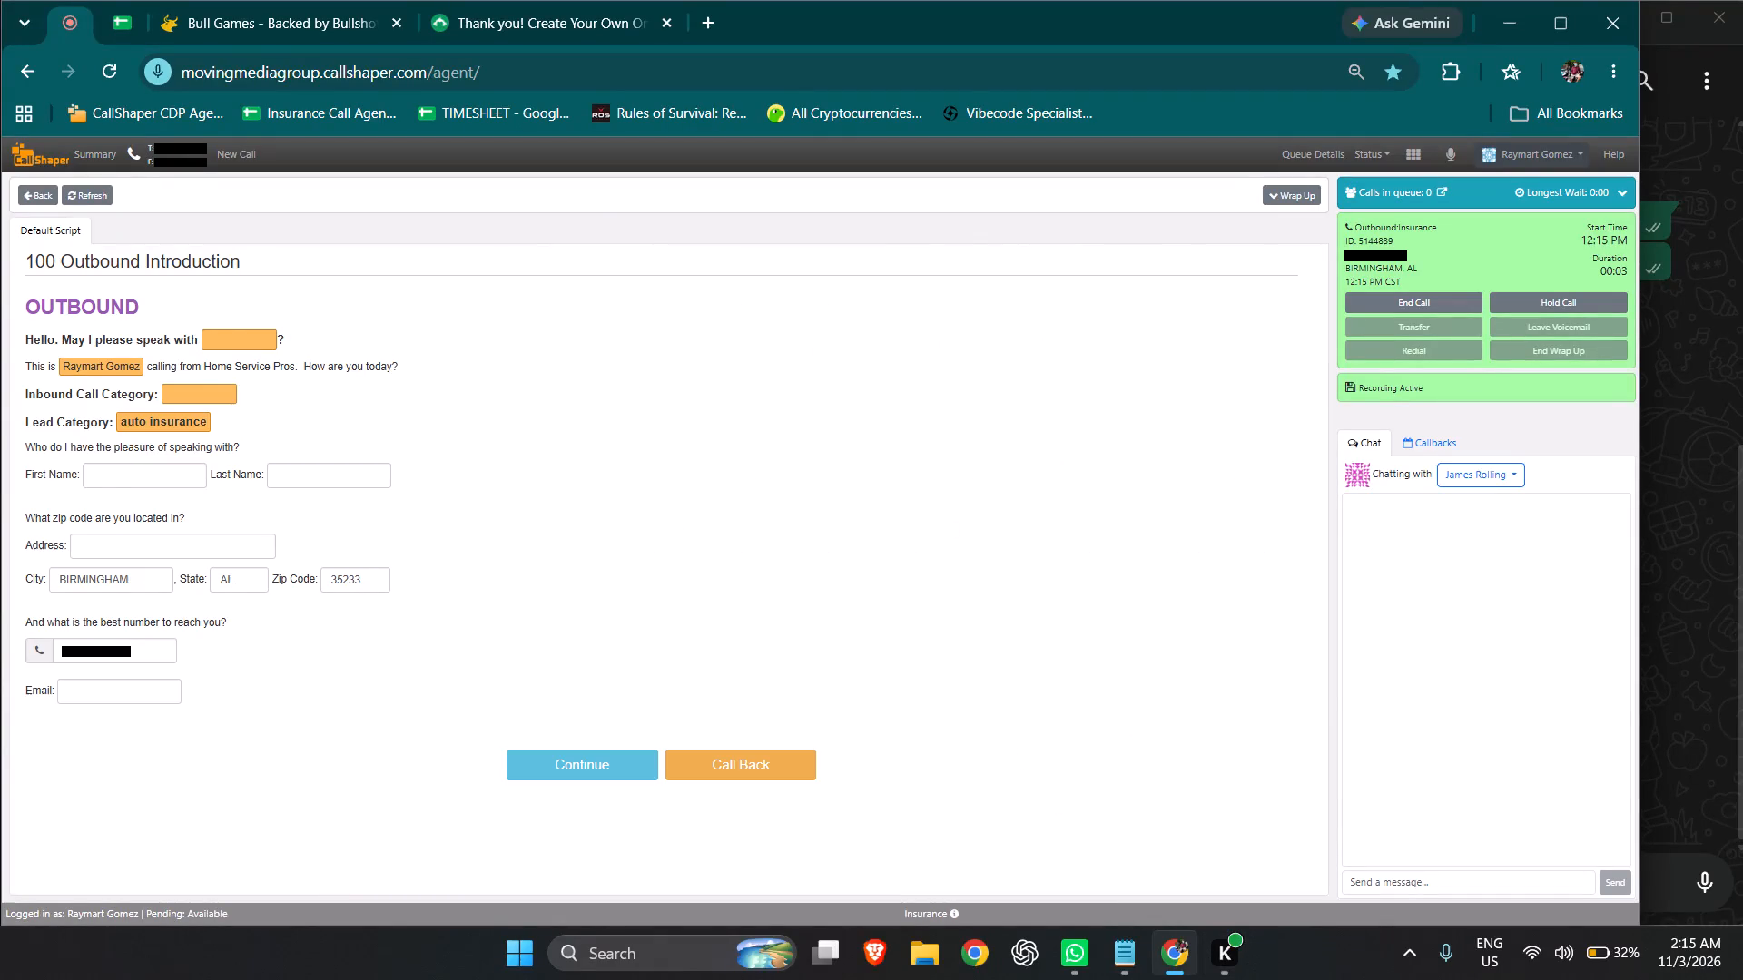
Enter "na" as the first name of the Birmingham, AL lead and continue to Confirm Info.
click(138, 480)
text(na)
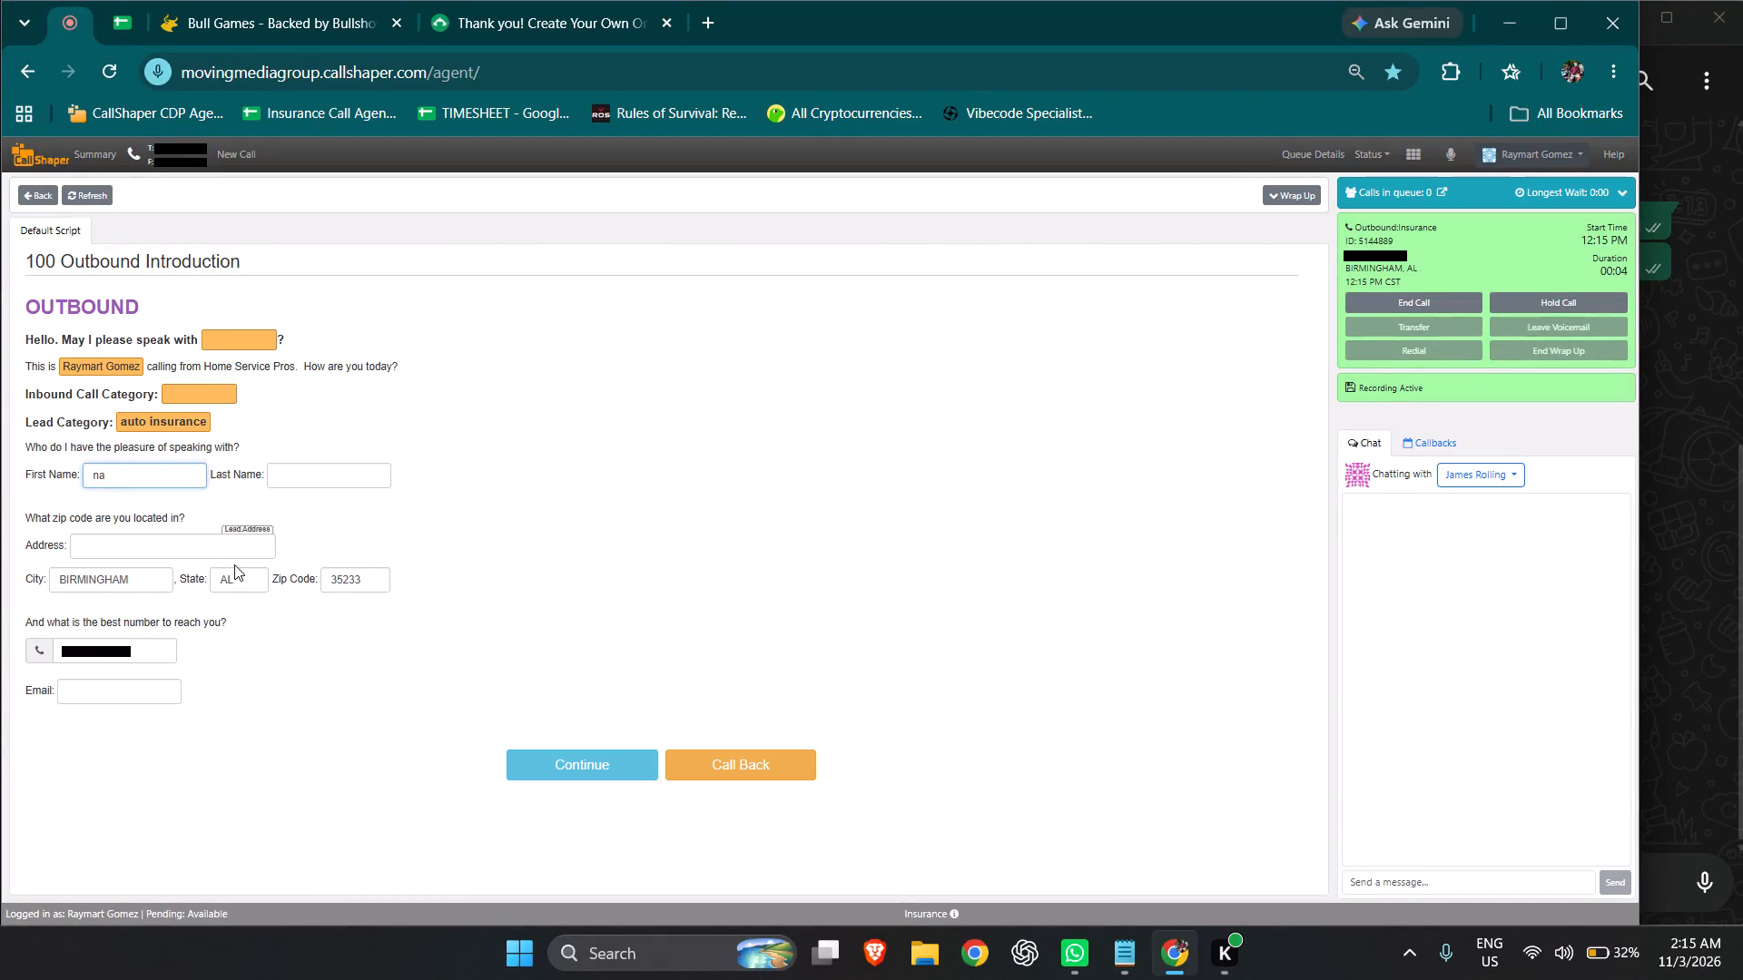
double_click(576, 765)
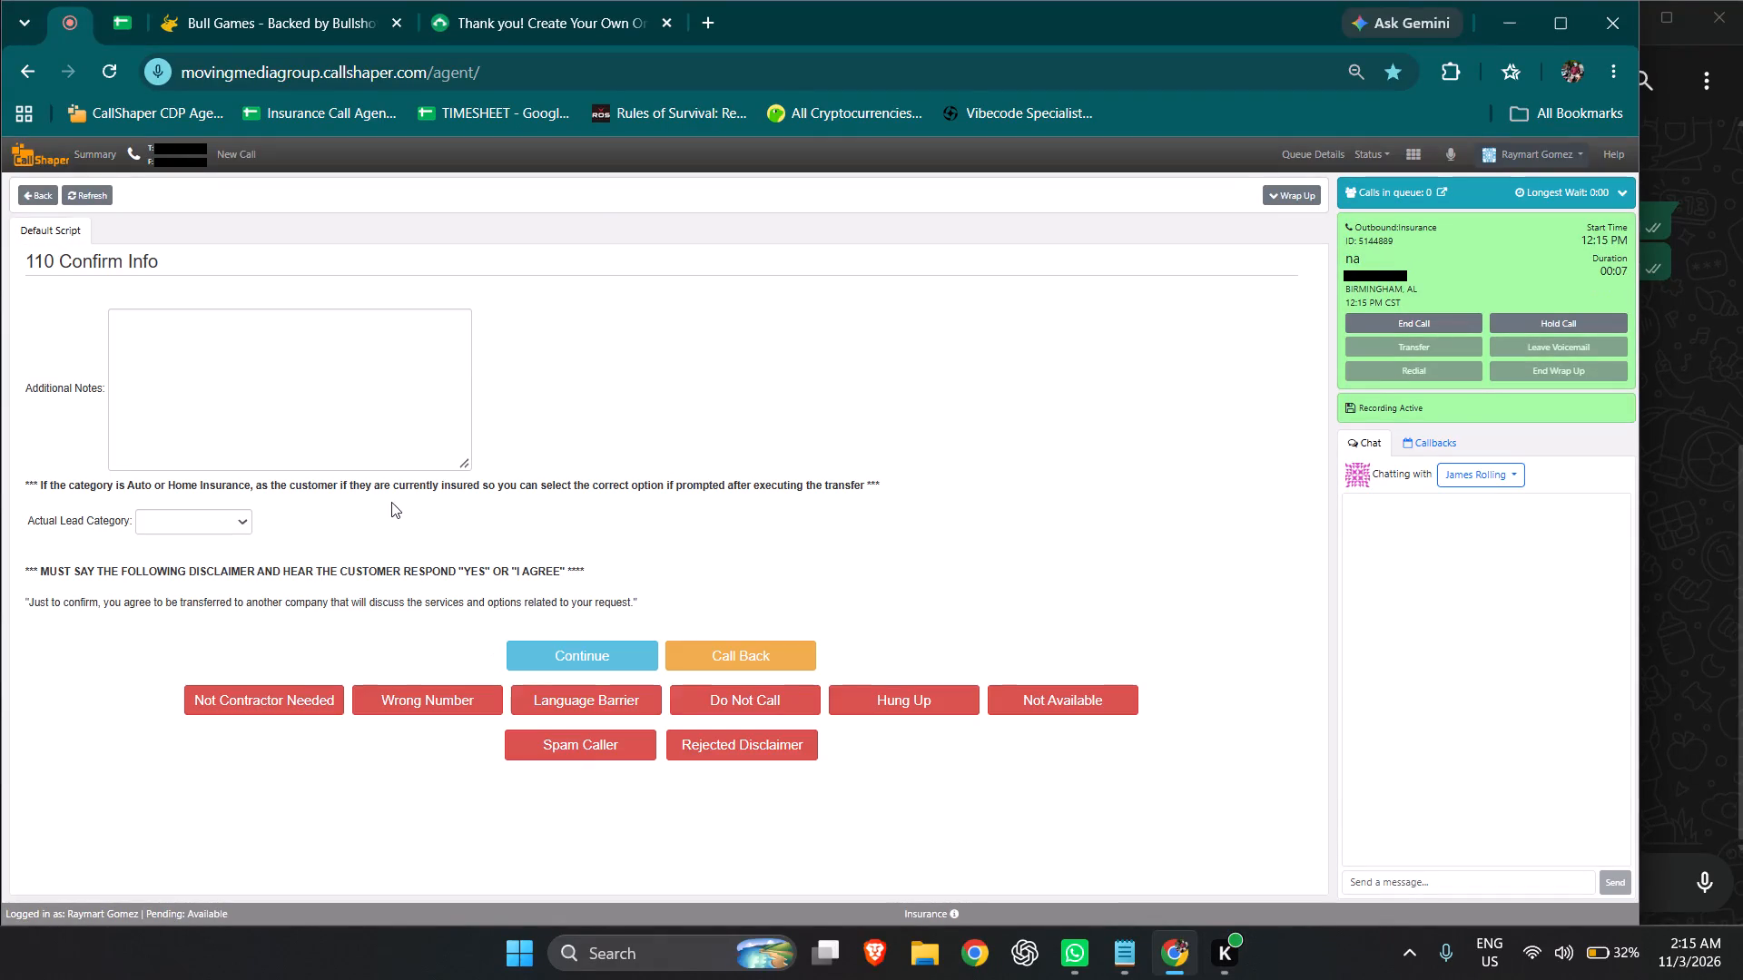
Open the additional notes for the Birmingham, AL lead for editing.
click(254, 380)
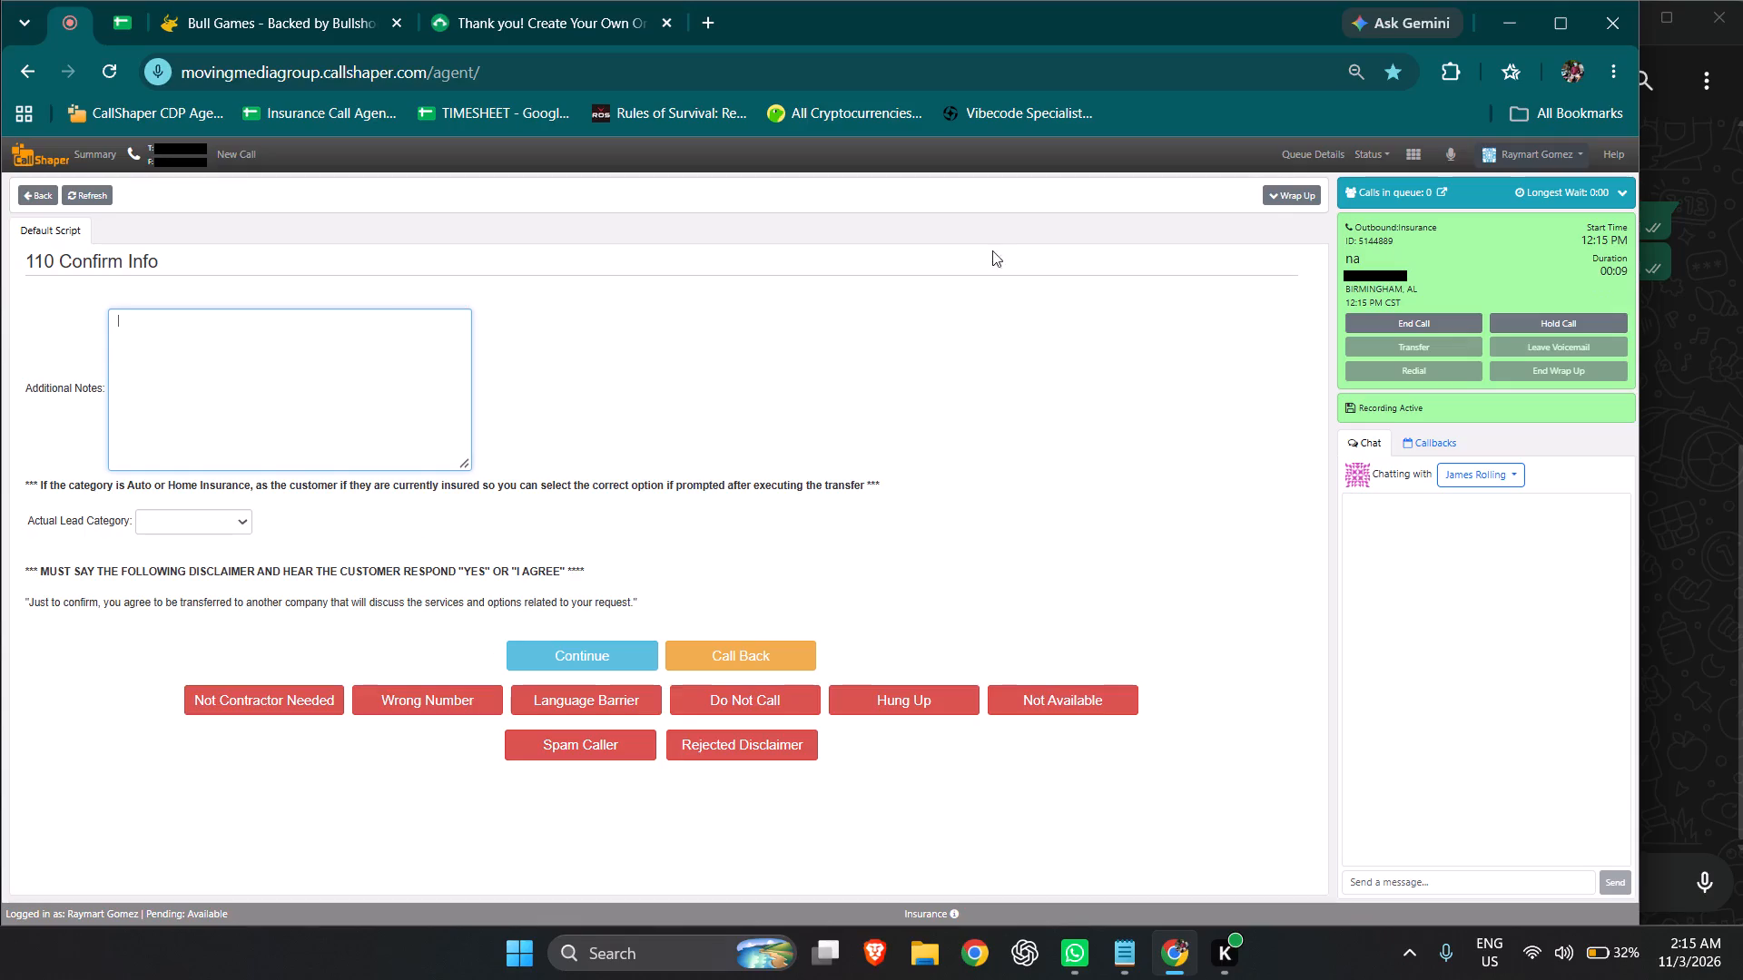
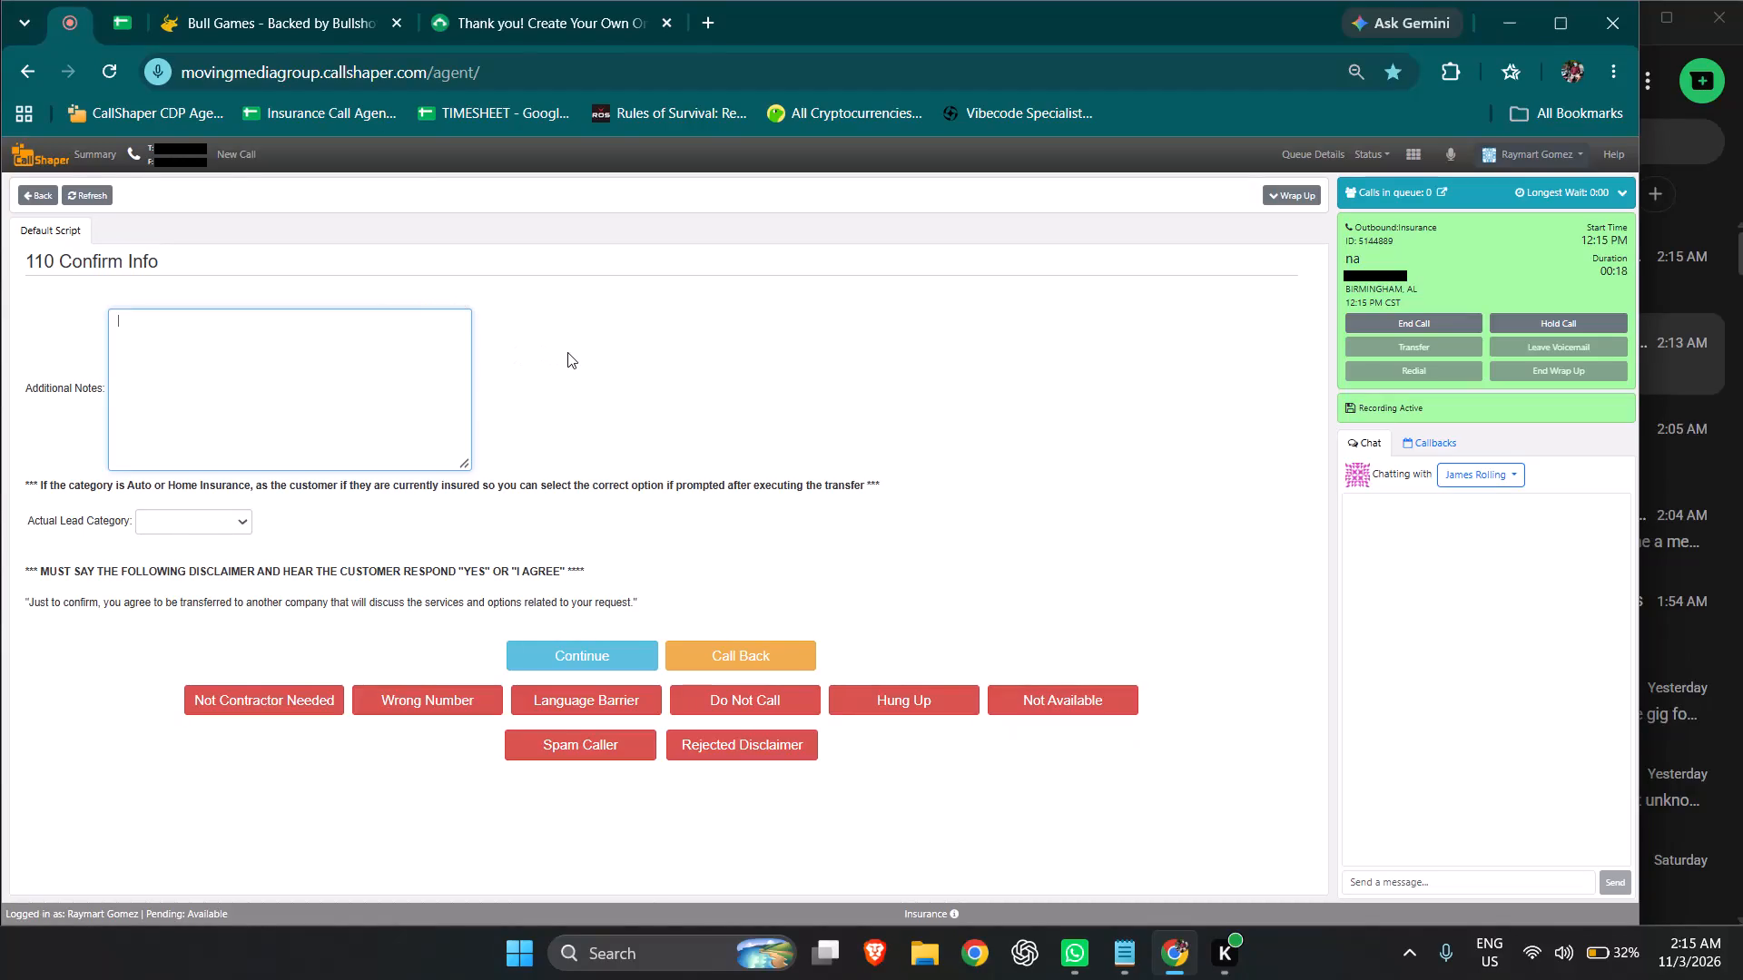
Enter "do not call" in the additional notes of the Birmingham, AL lead.
click(422, 333)
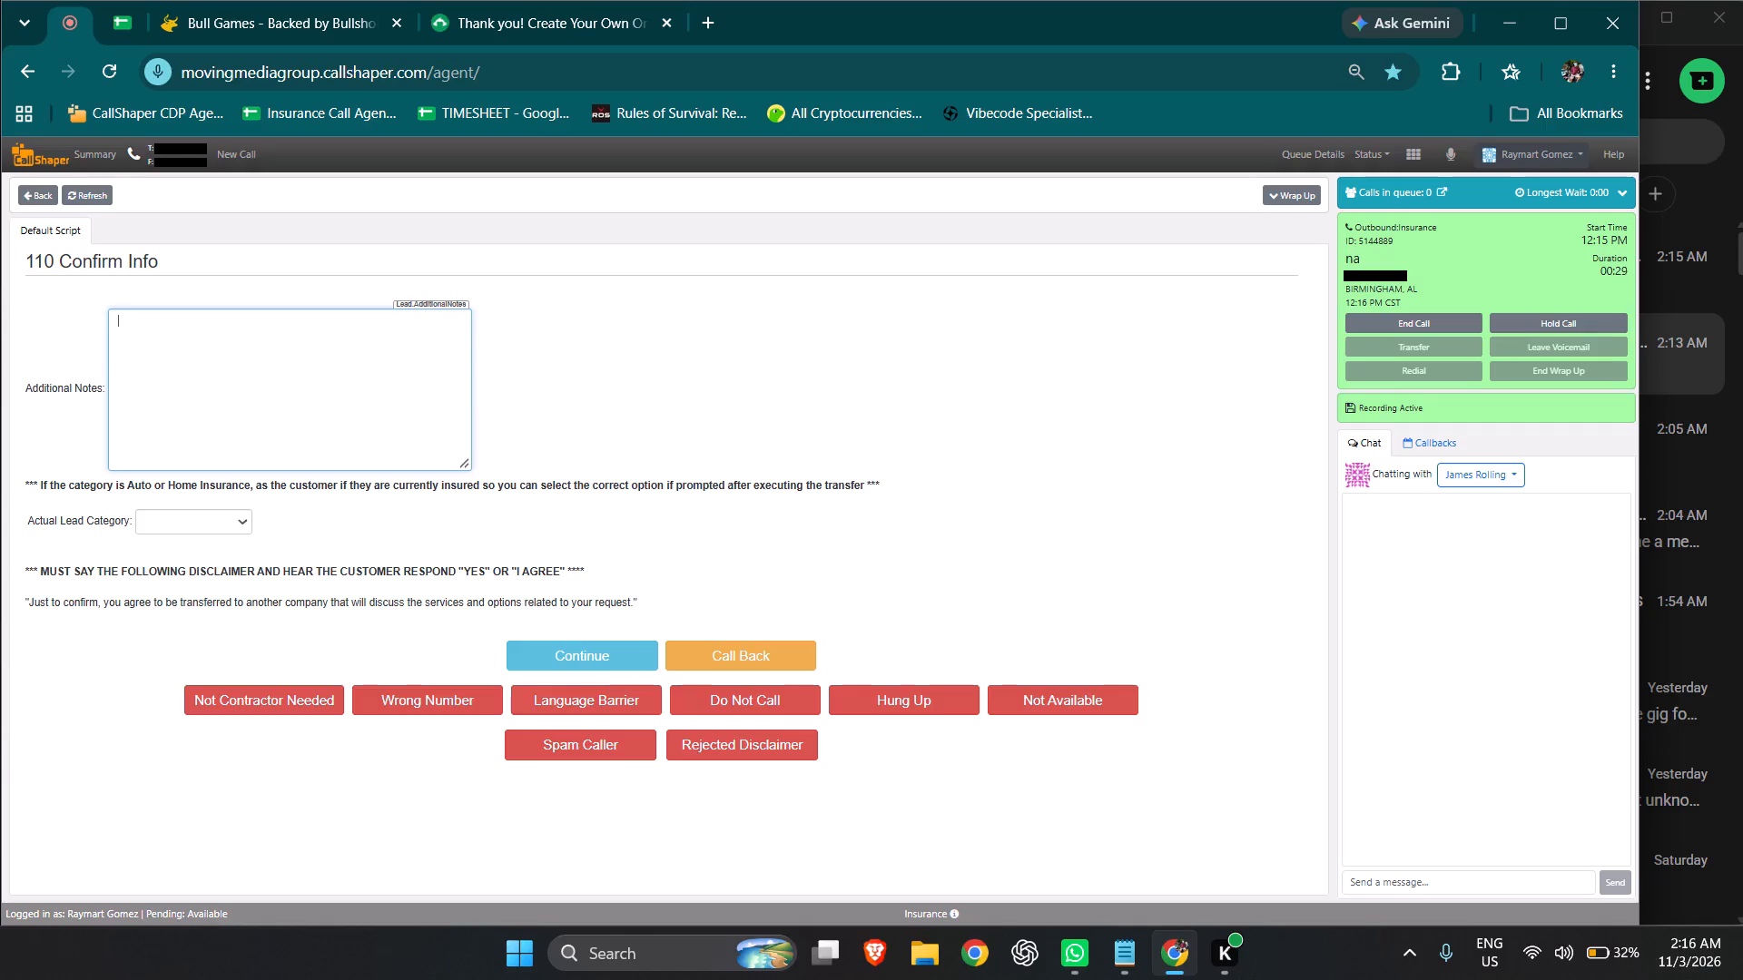
text(do not call)
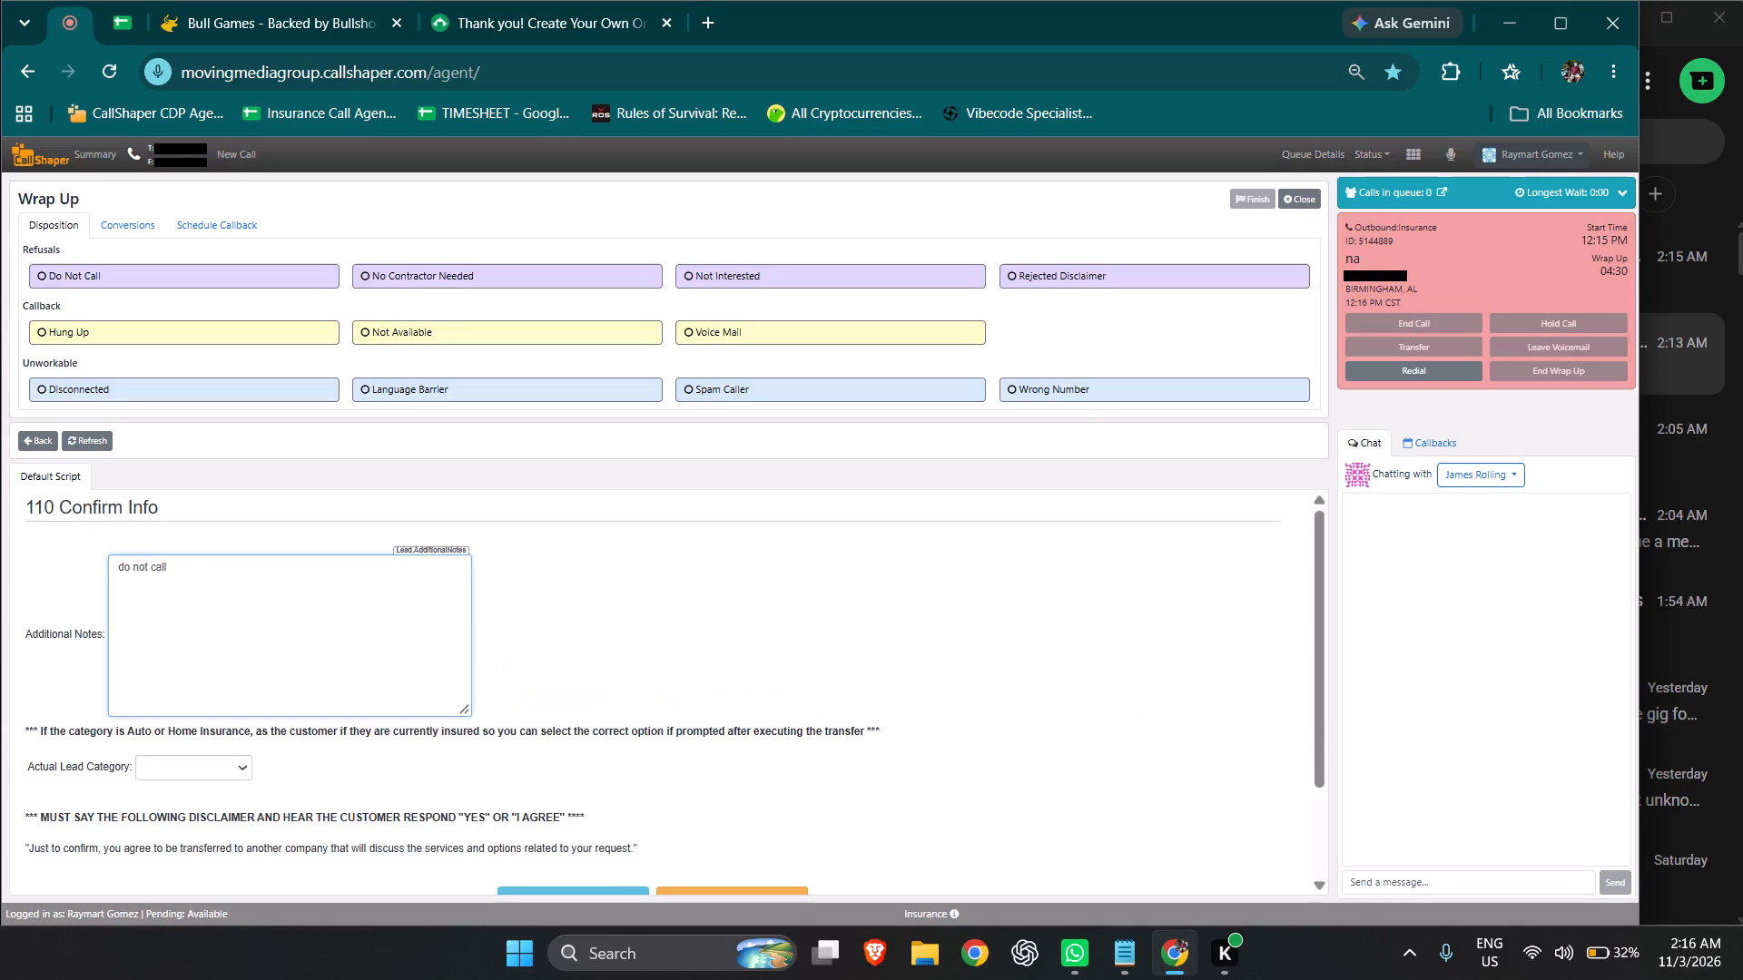
Disposition the Birmingham, AL call as Do Not Call, finish it and end the wrap-up.
click(136, 277)
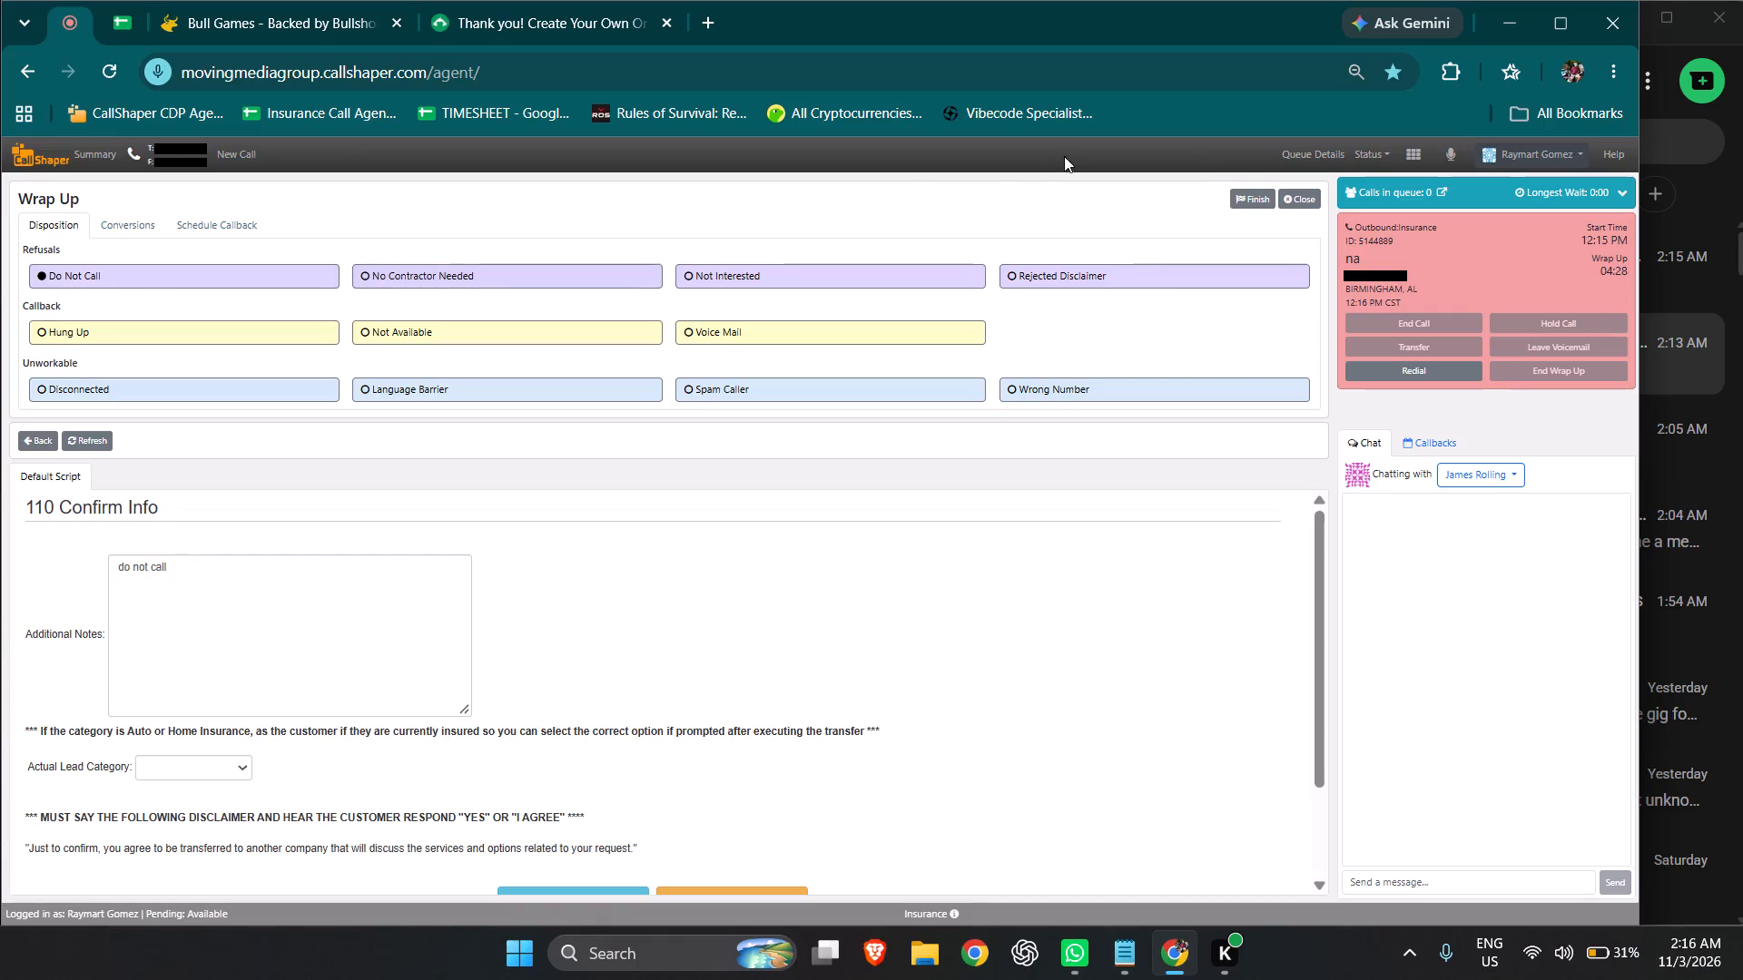
click(1236, 185)
click(1239, 193)
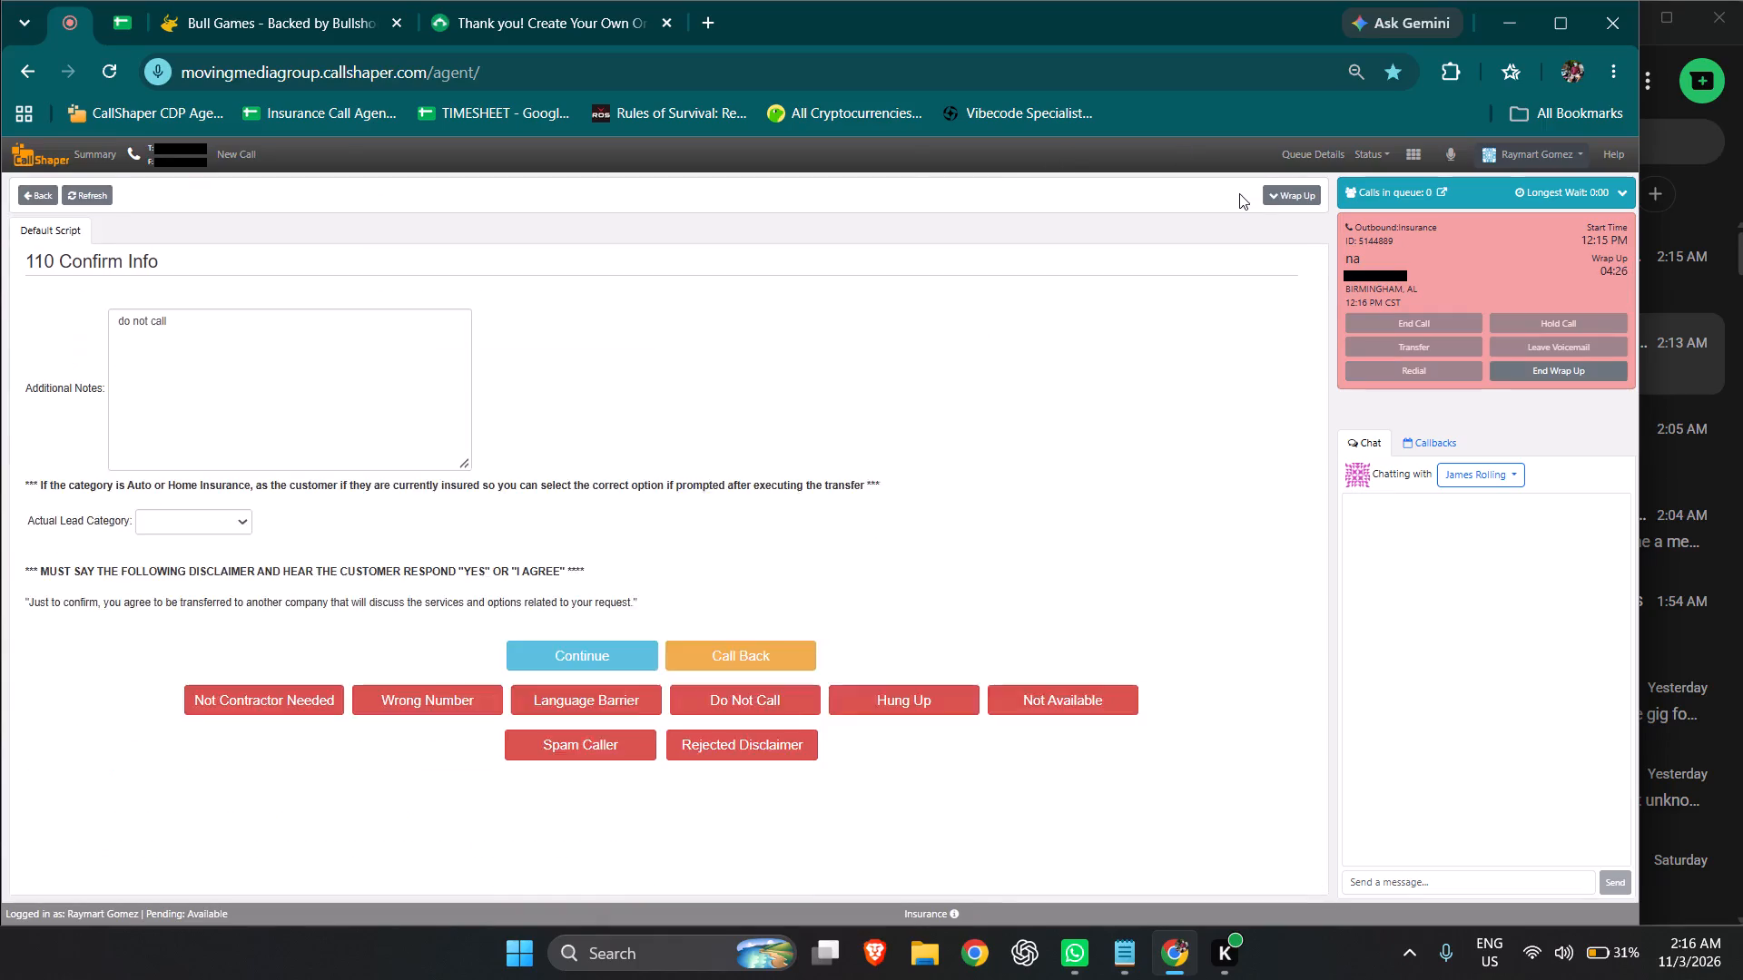
click(1582, 366)
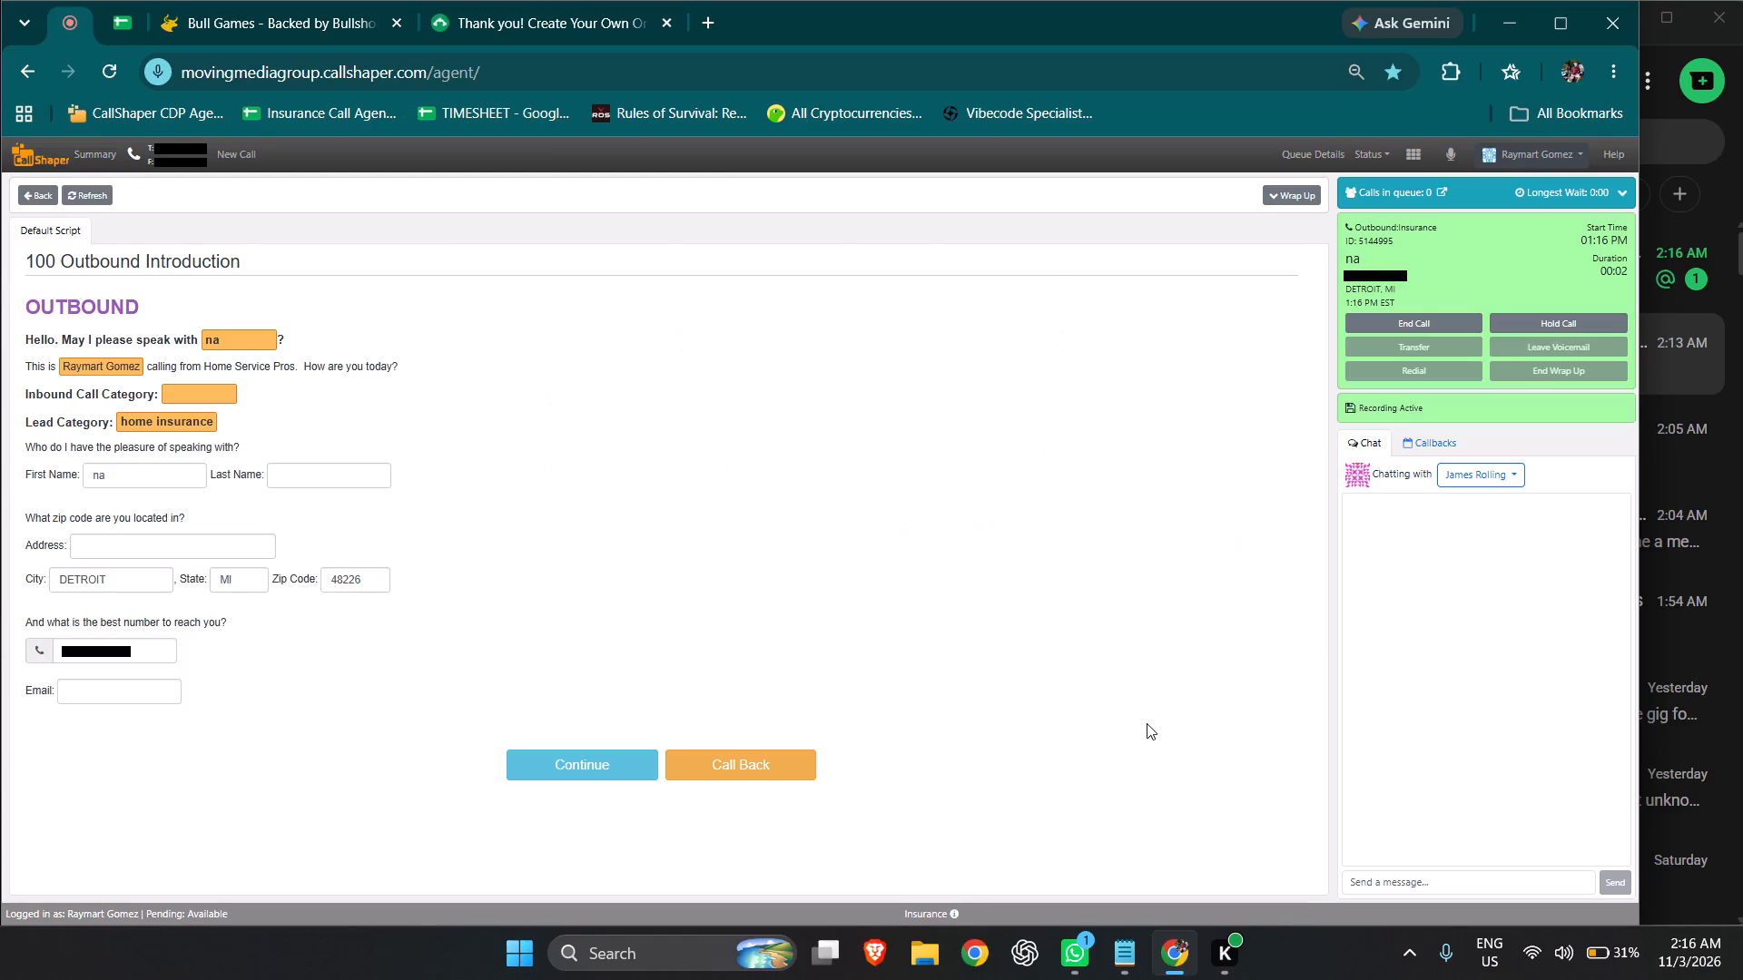
Continue the Detroit, MI lead to Confirm Info and add a second "hung up" line to its additional notes.
click(611, 763)
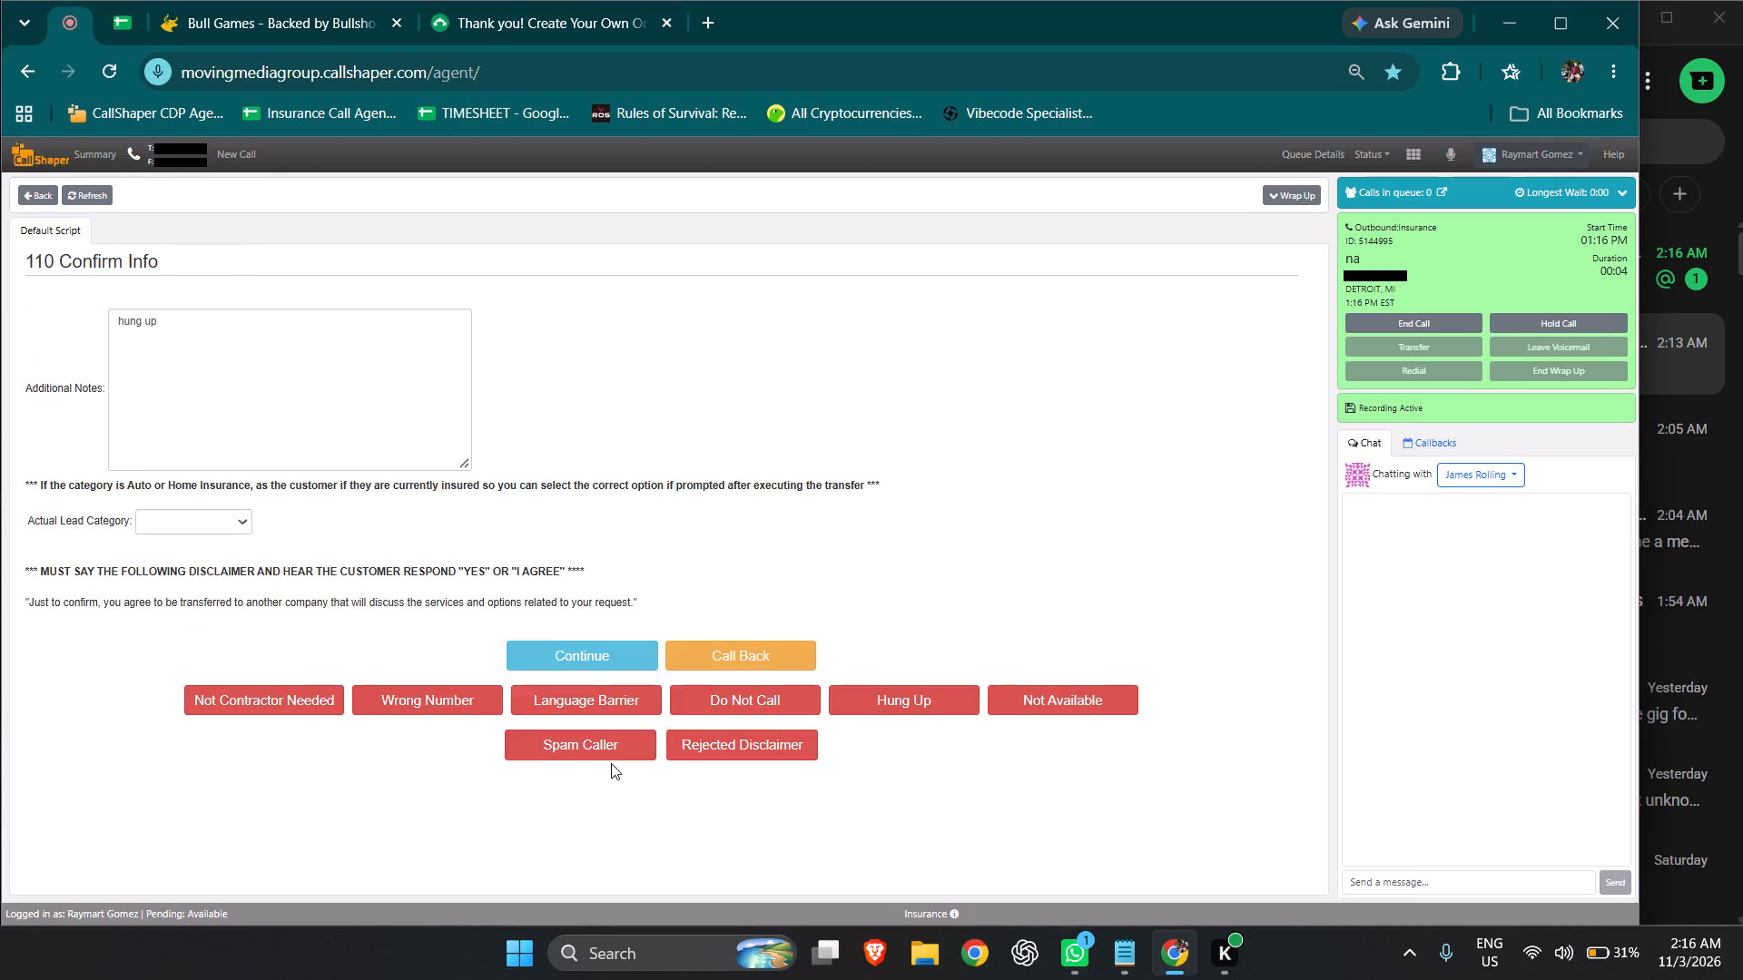
click(145, 364)
key(ctrl+a)
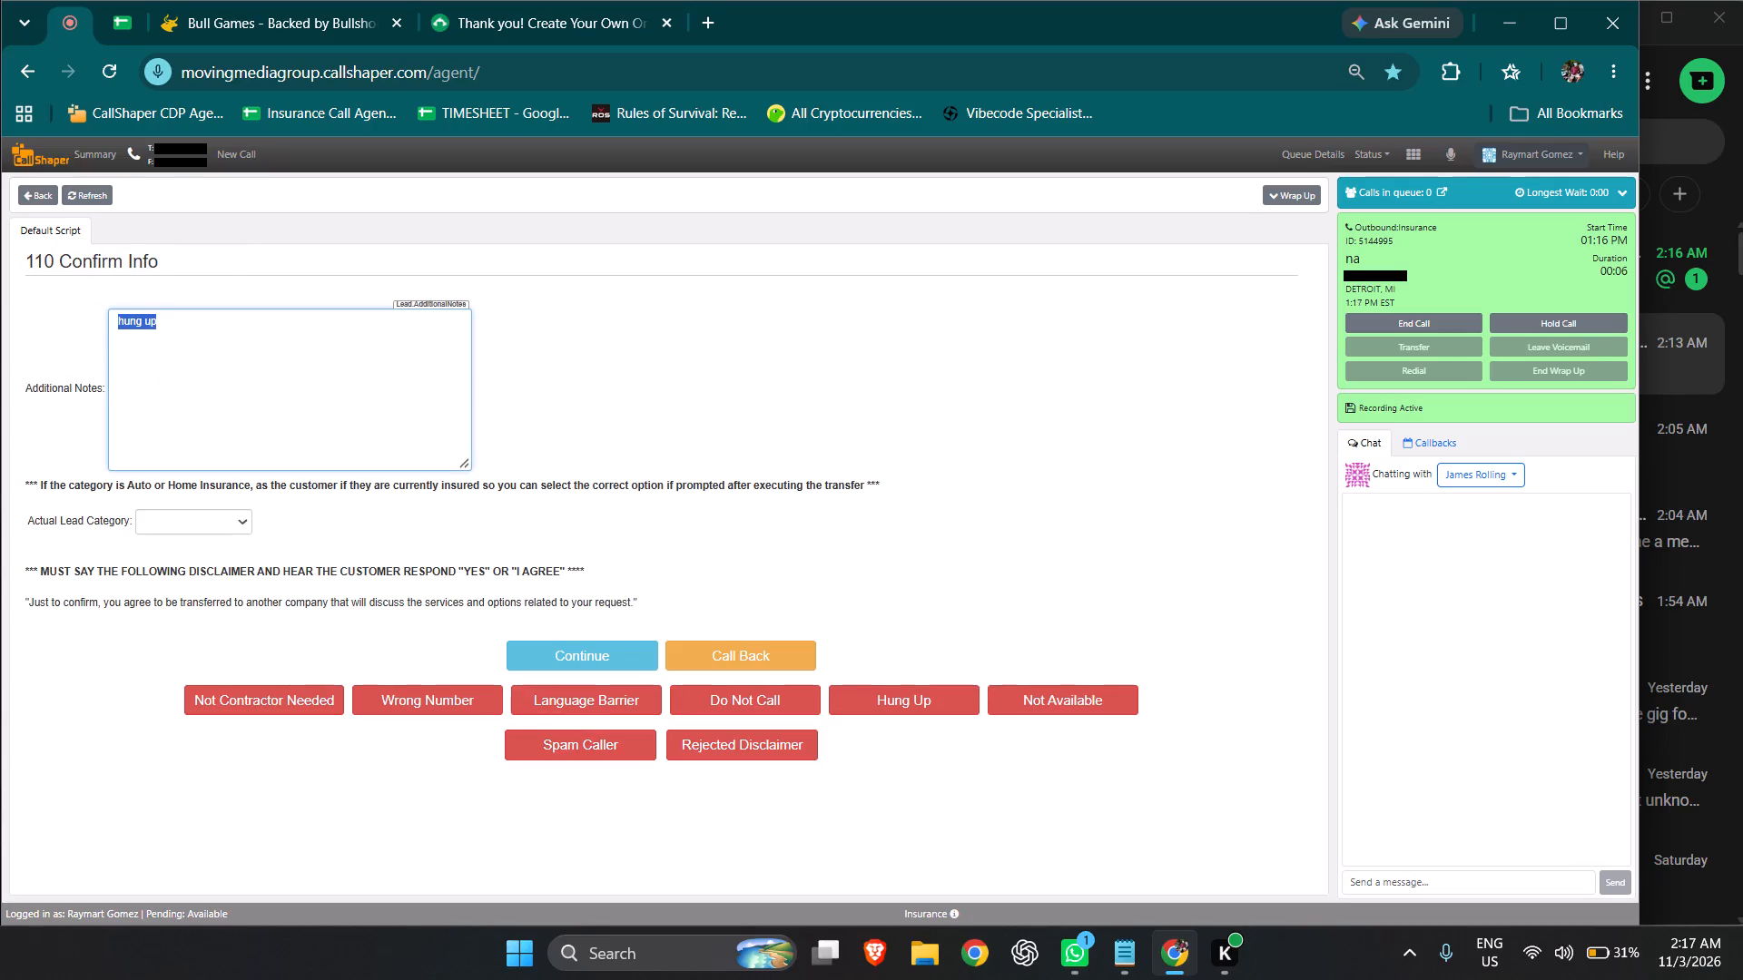
key(ctrl+c)
click(212, 356)
key(Return)
key(ctrl+v)
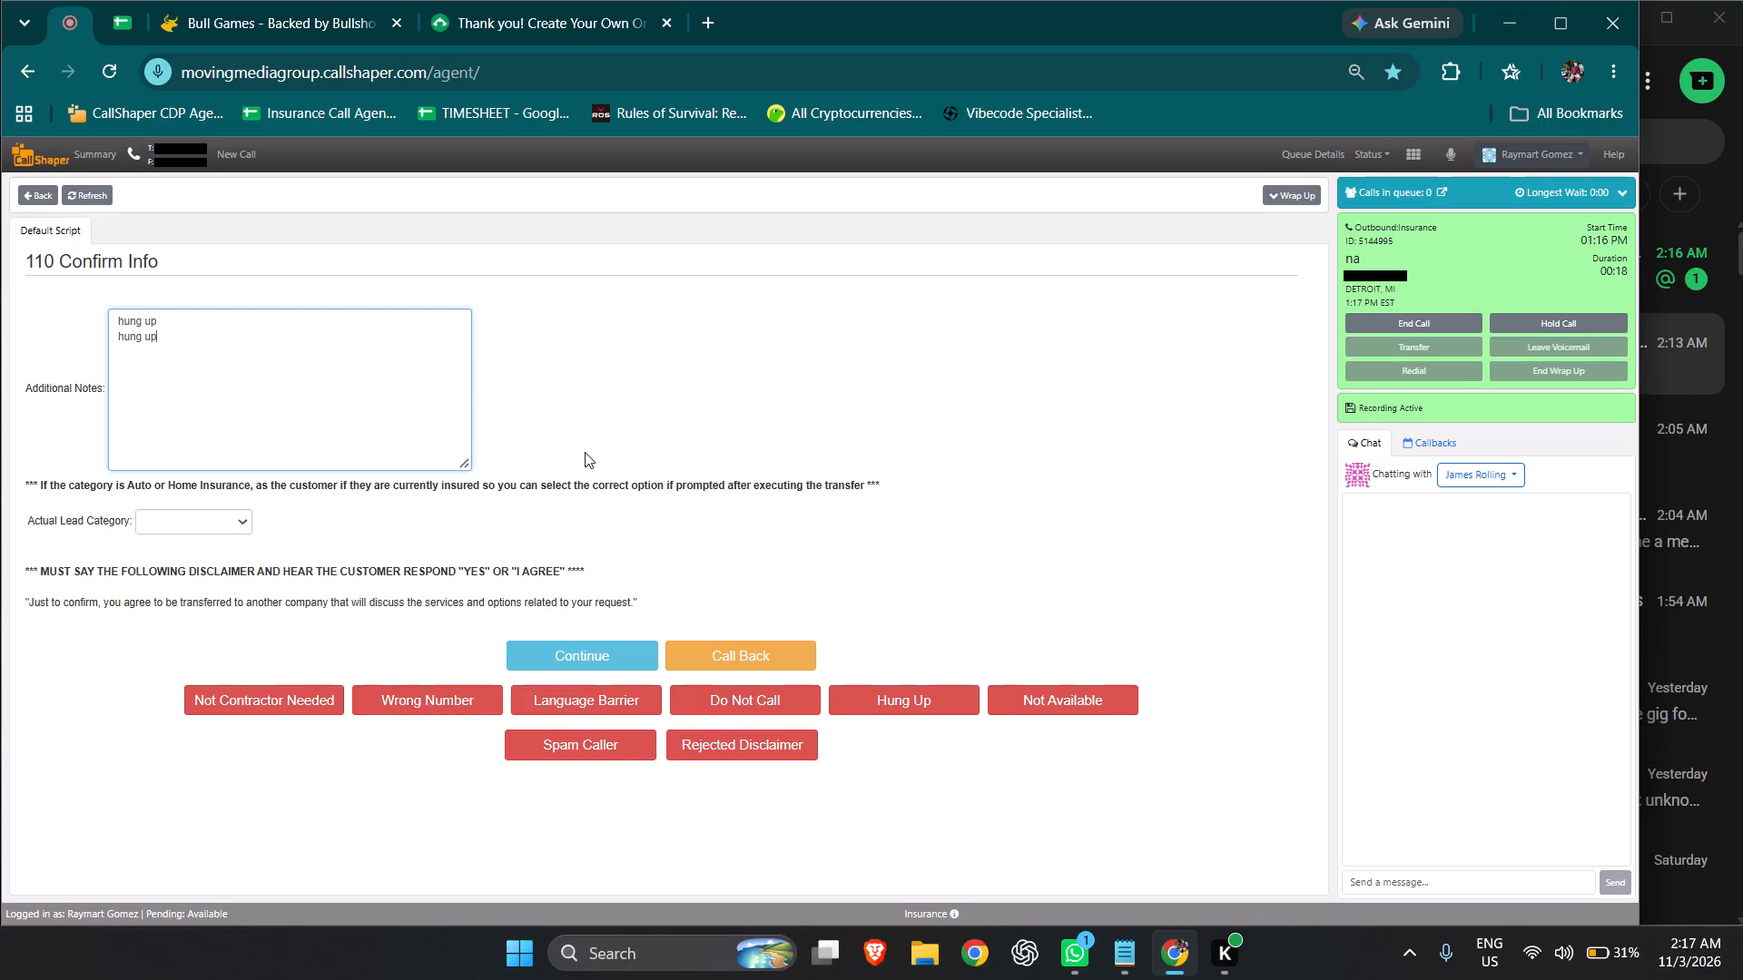
Replace the second line of the Detroit, MI lead's additional notes with "no contractor needed".
click(402, 415)
key(BackSpace)
key(BackSpace)
key(BackSpace)
key(BackSpace)
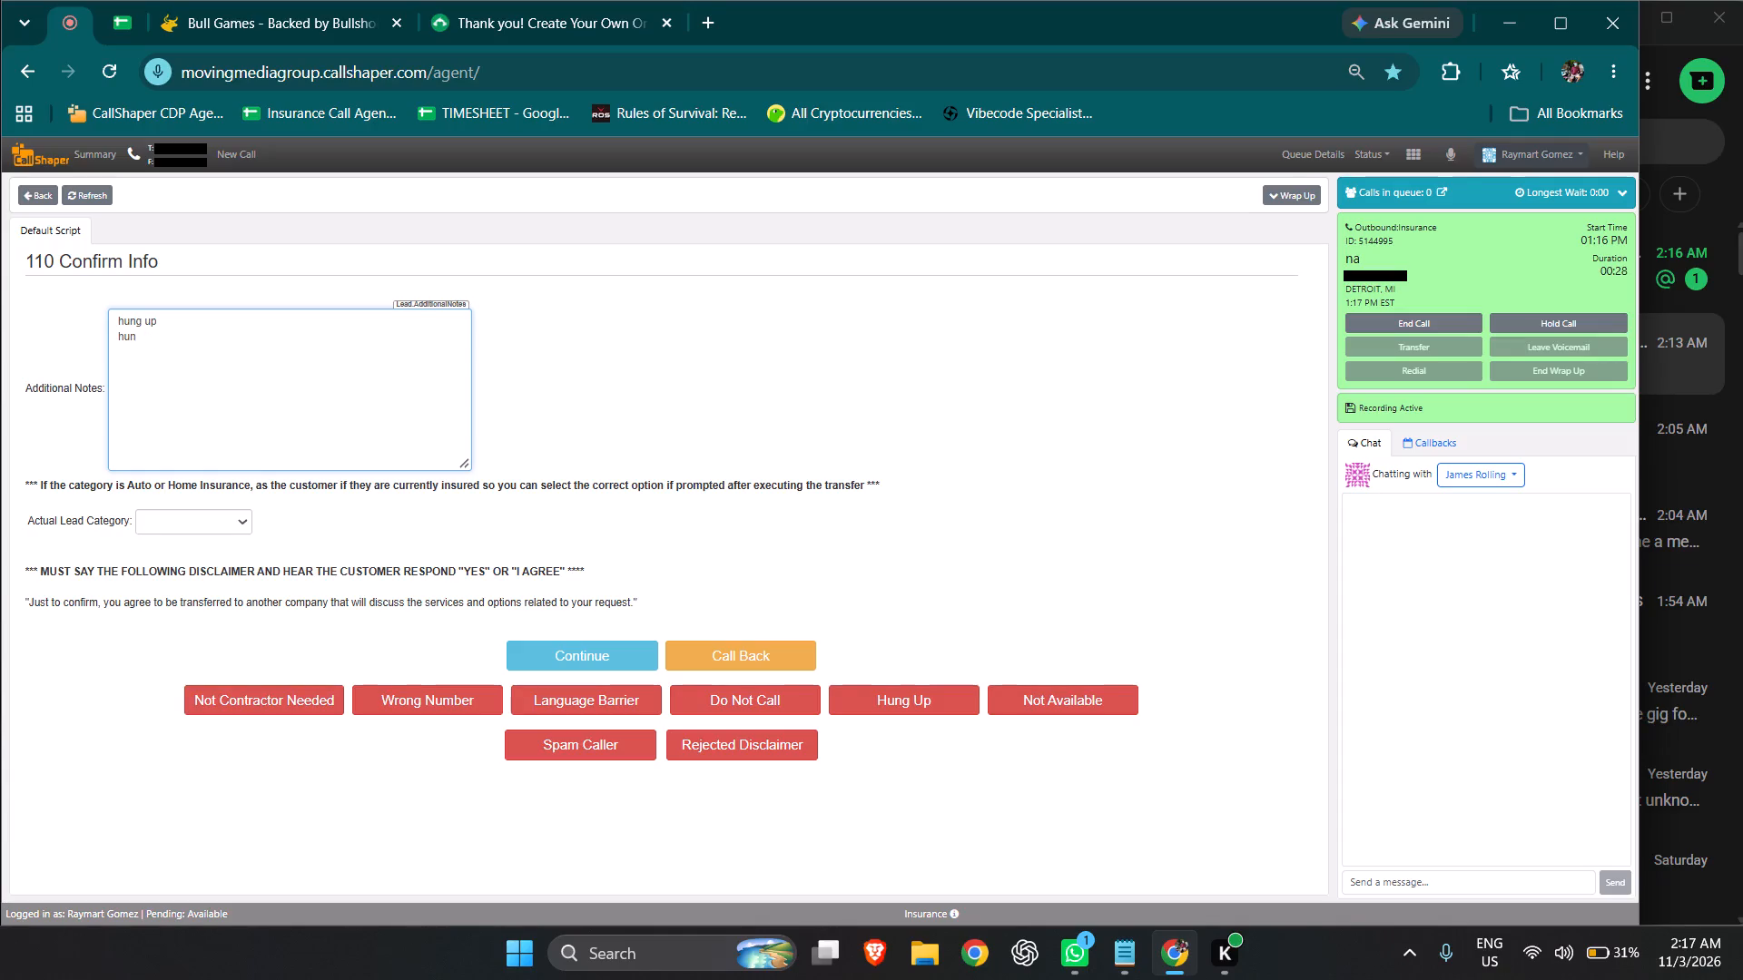
key(BackSpace)
key(BackSpace)
key(BackSpace)
text(no contractor needed)
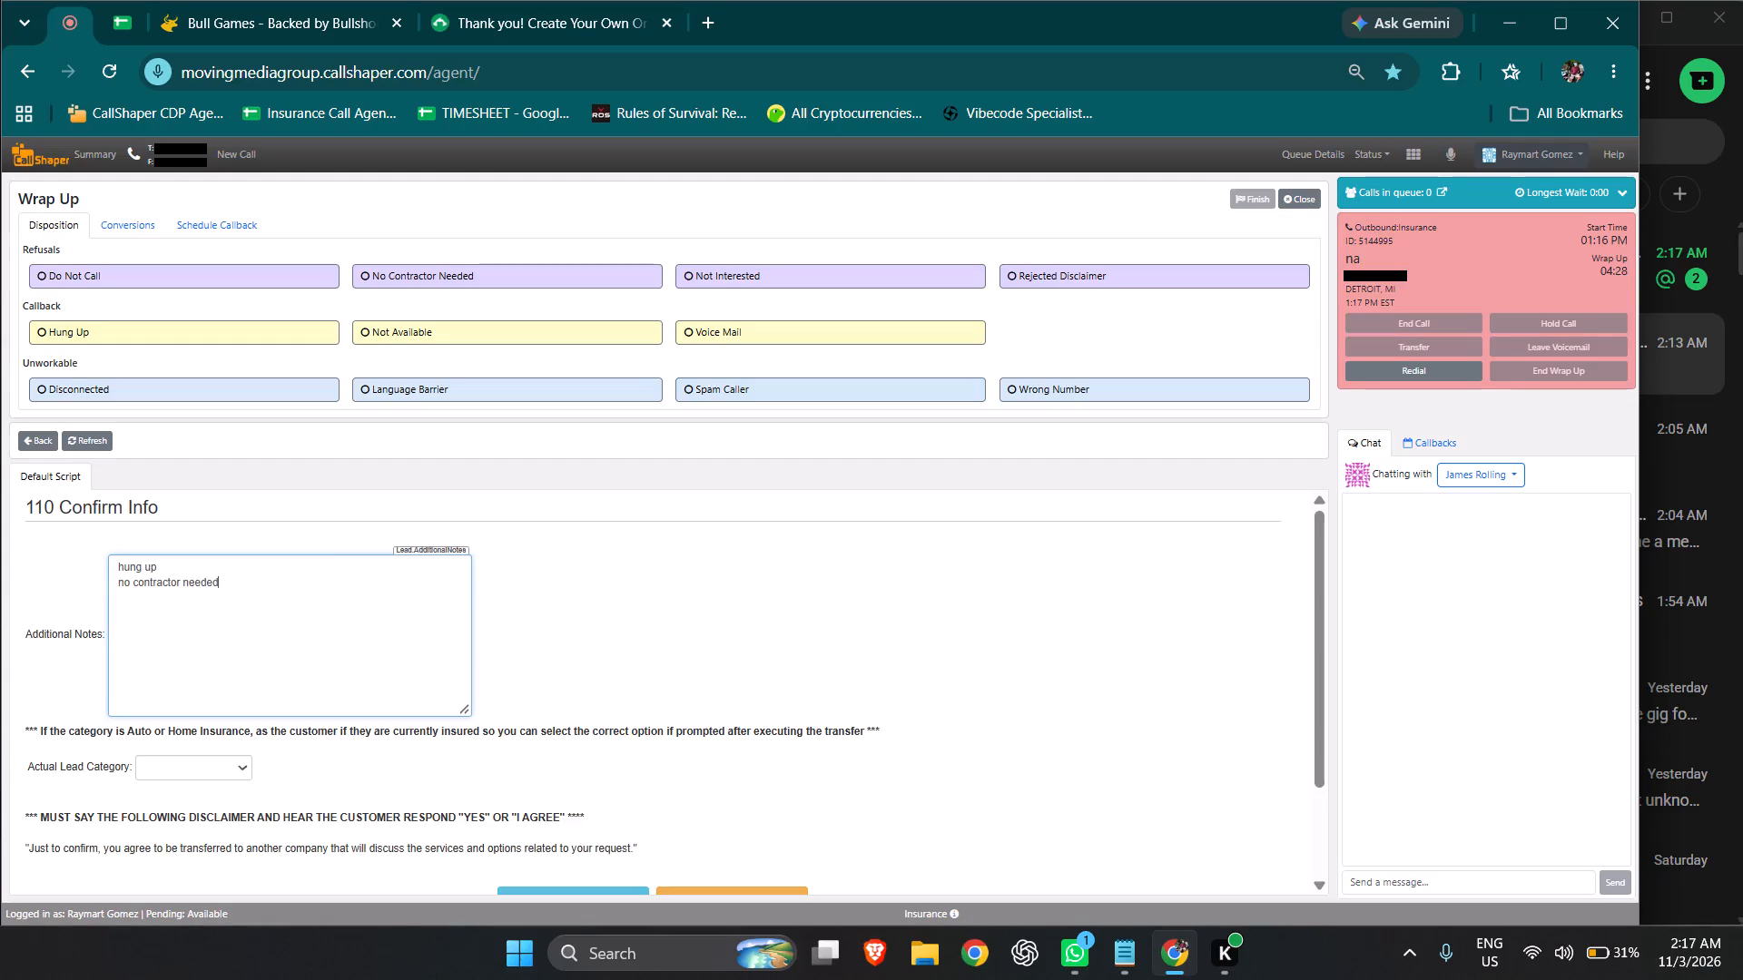
Disposition the Detroit, MI call as No Contractor Needed, finish it and end the wrap-up.
drag(522, 252, 520, 276)
click(520, 276)
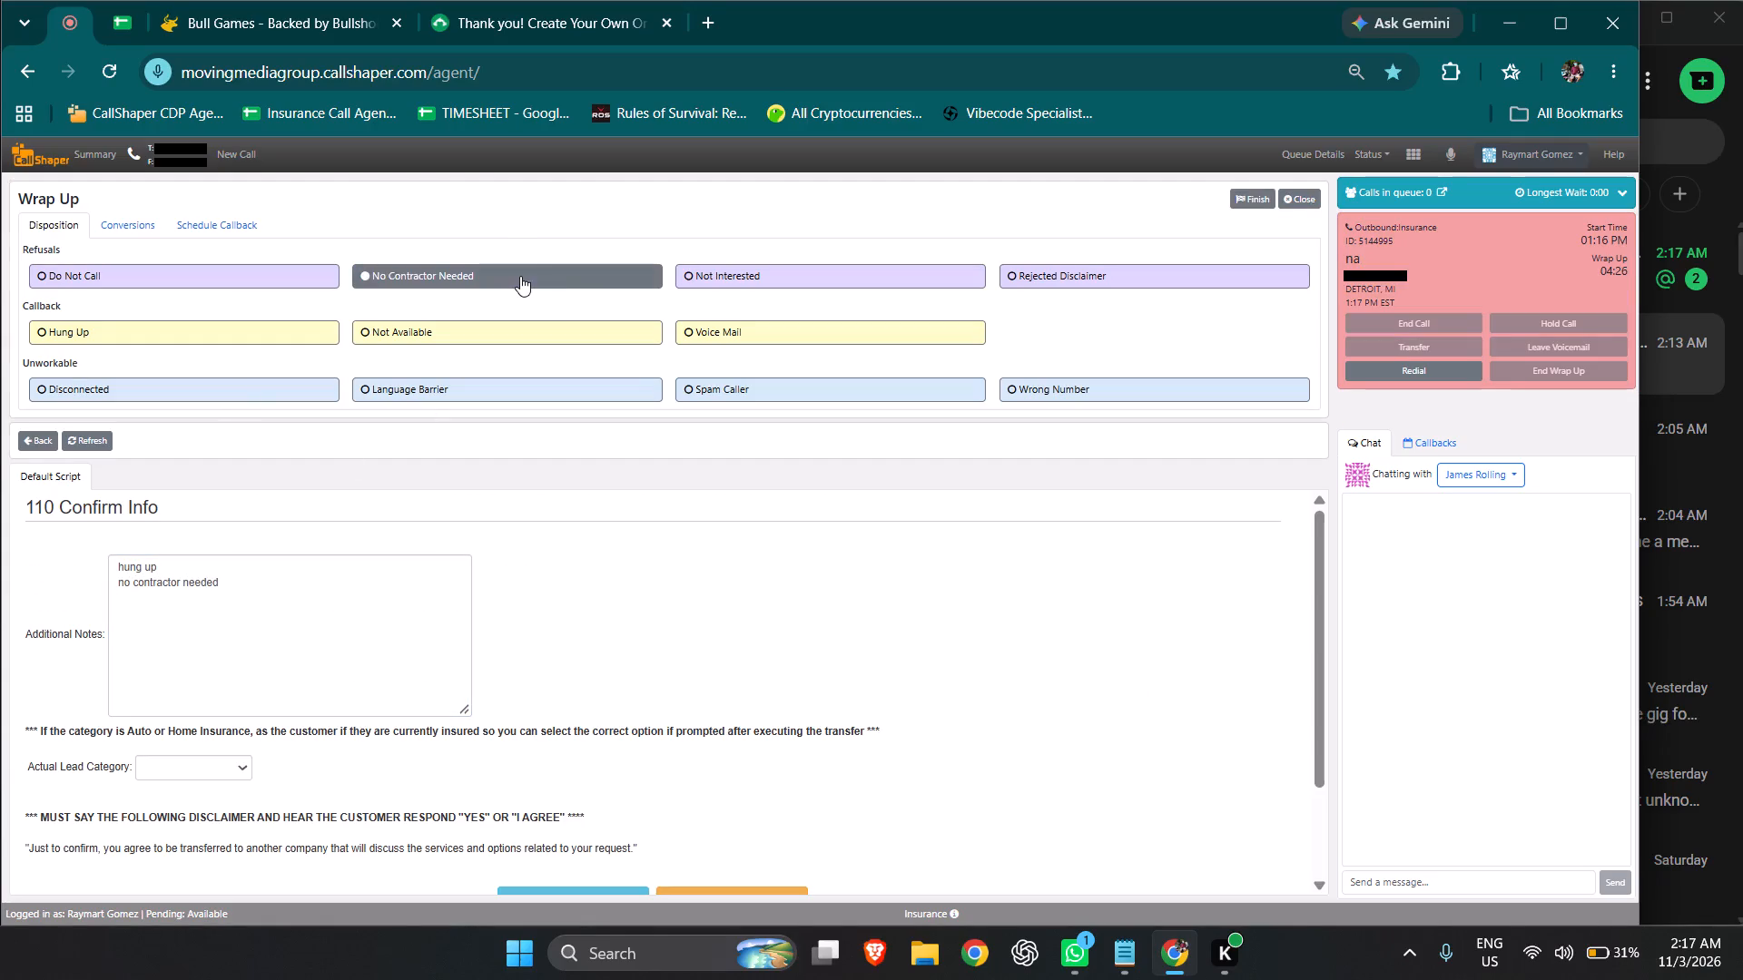
click(1257, 189)
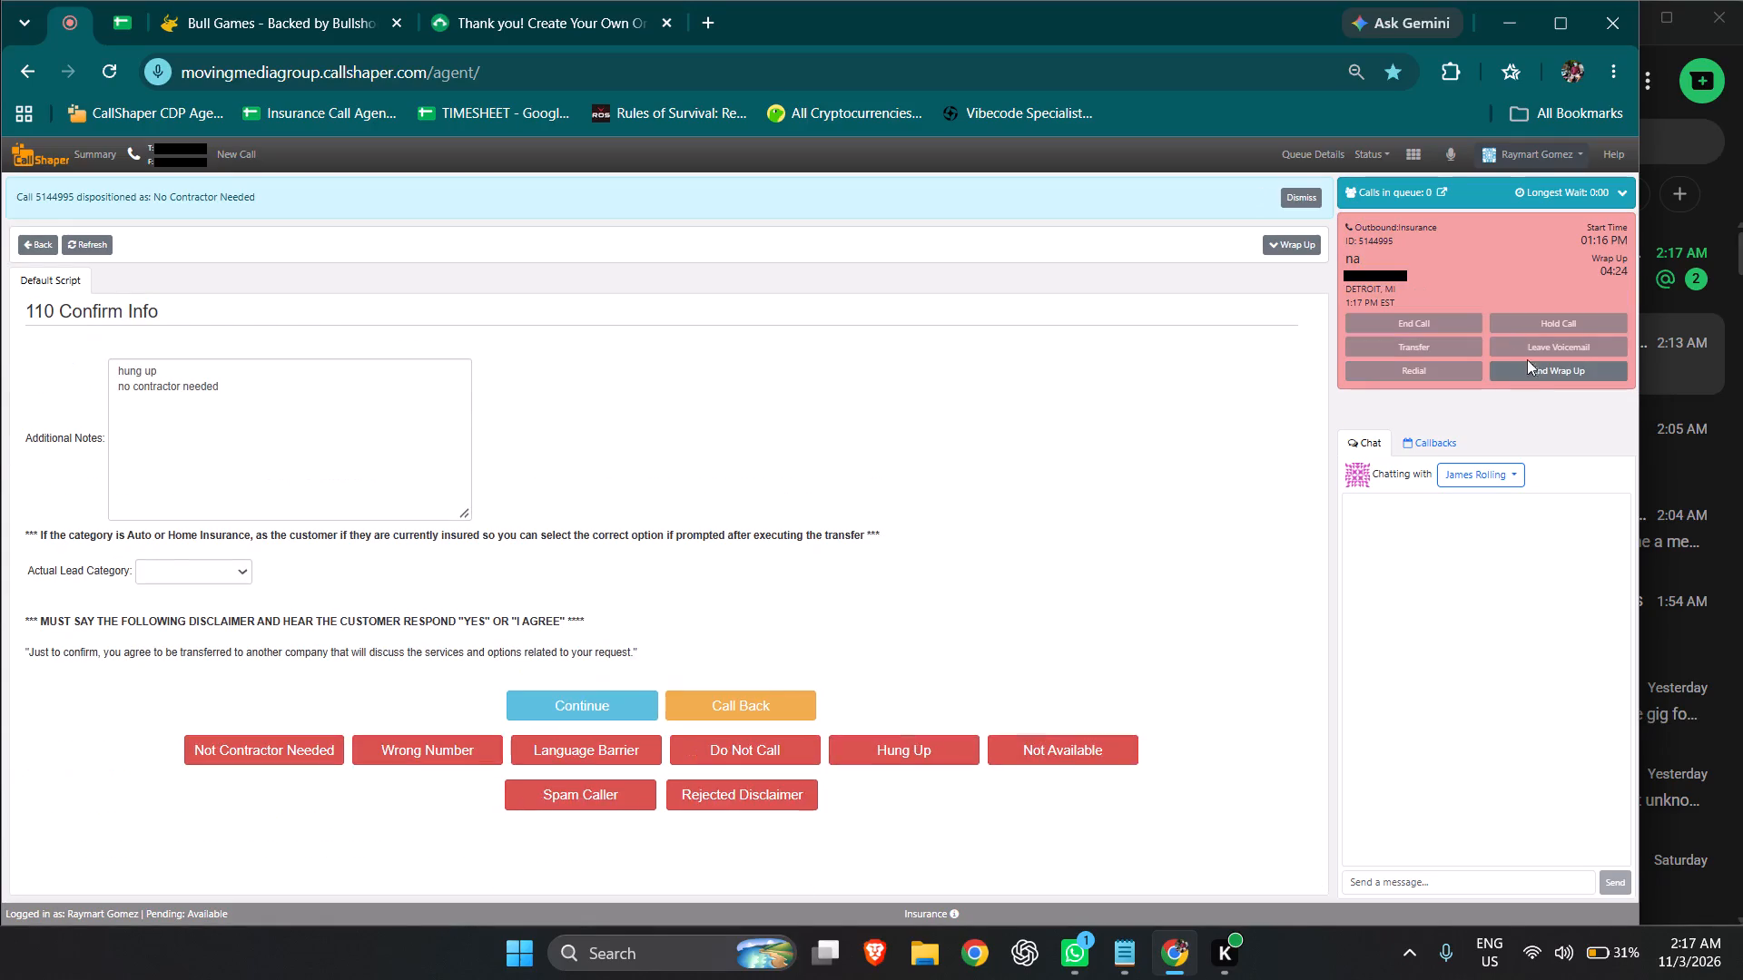
click(1530, 365)
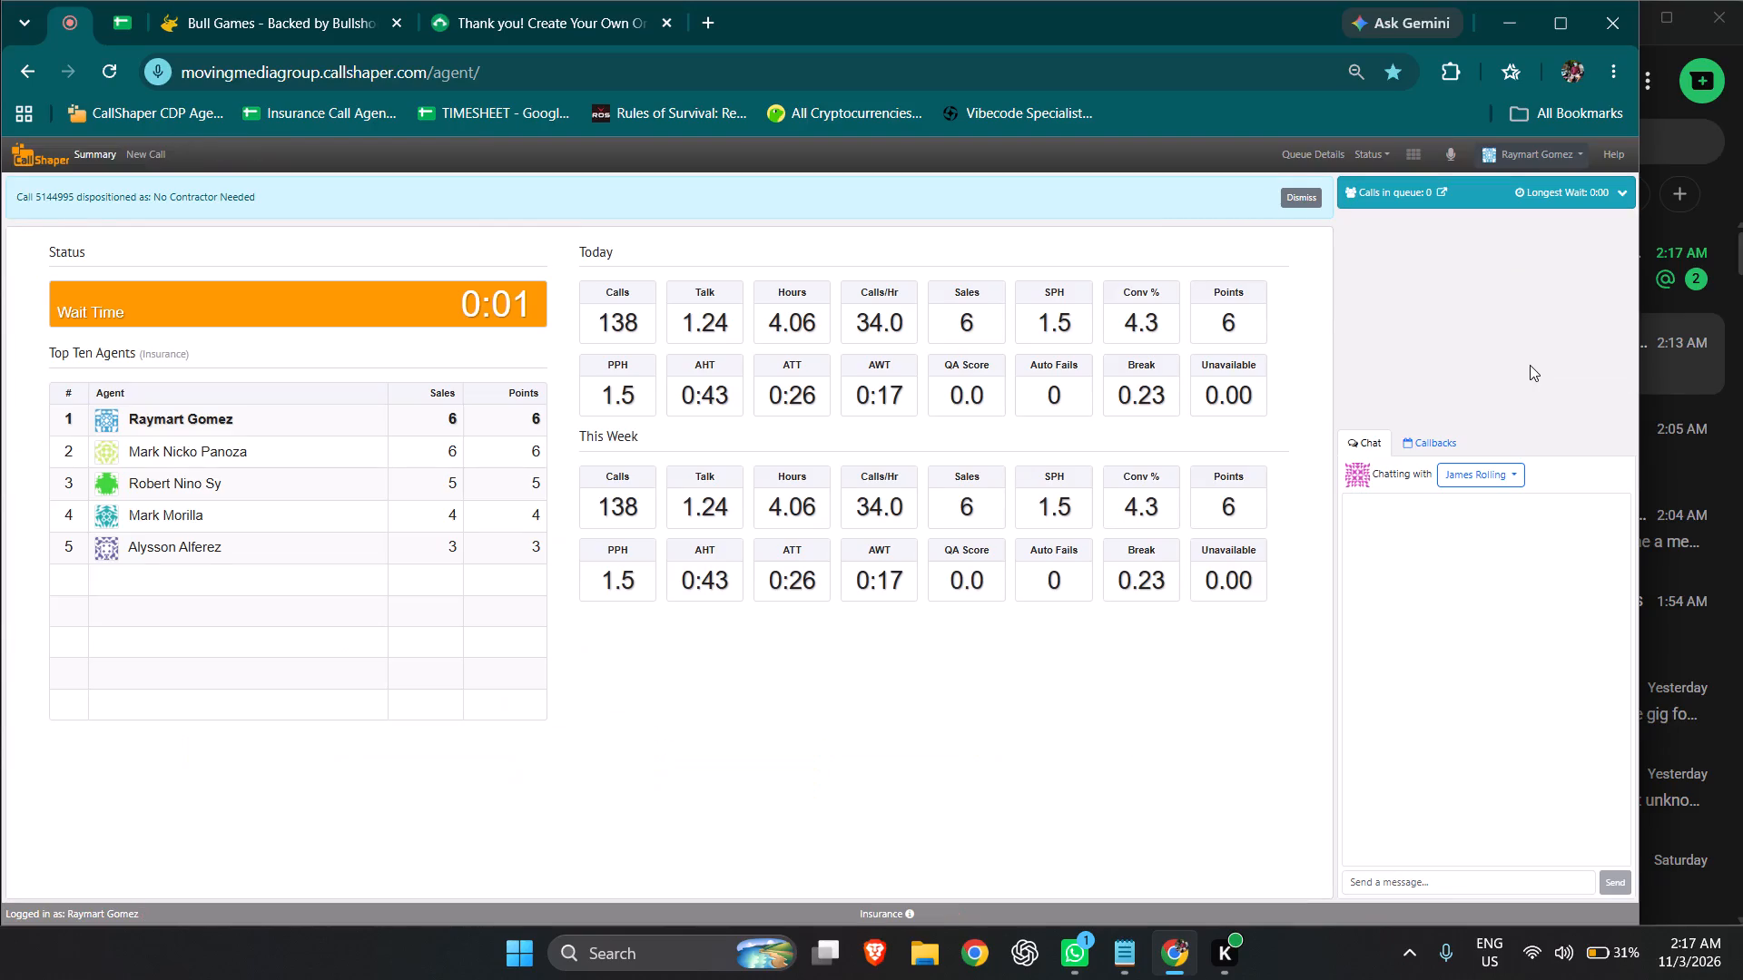
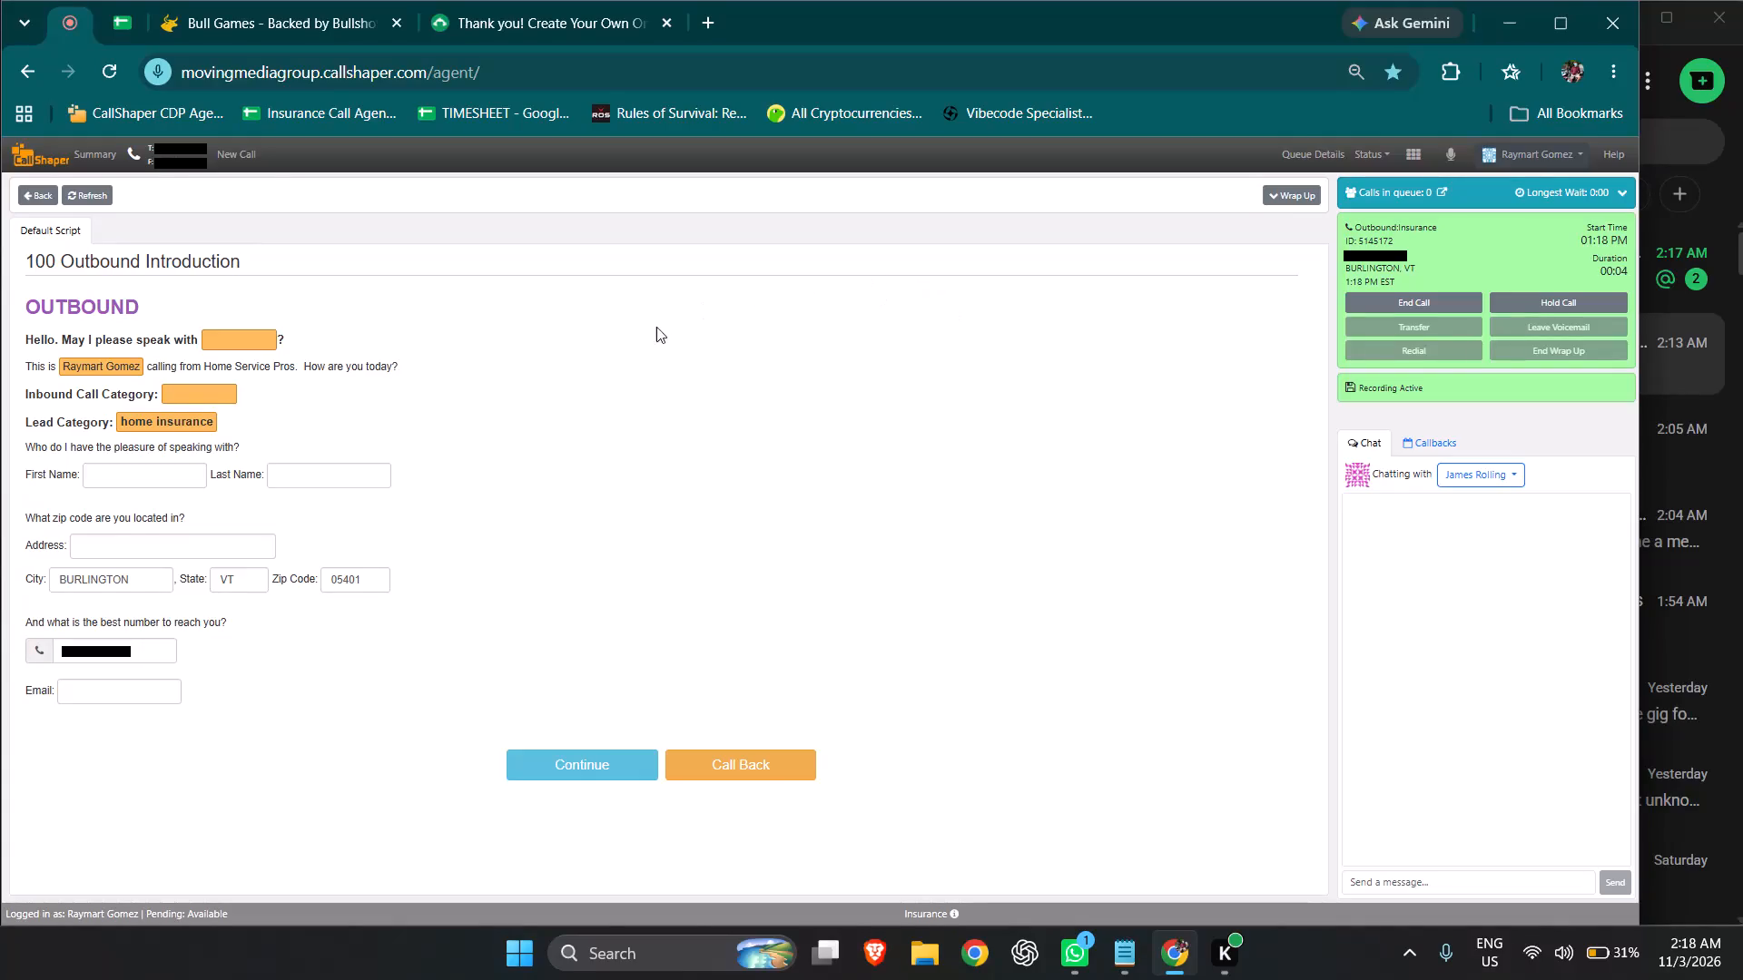
Enter "n/a" as the first name of the Burlington, VT lead and continue to Confirm Info.
click(151, 485)
text(nm/a)
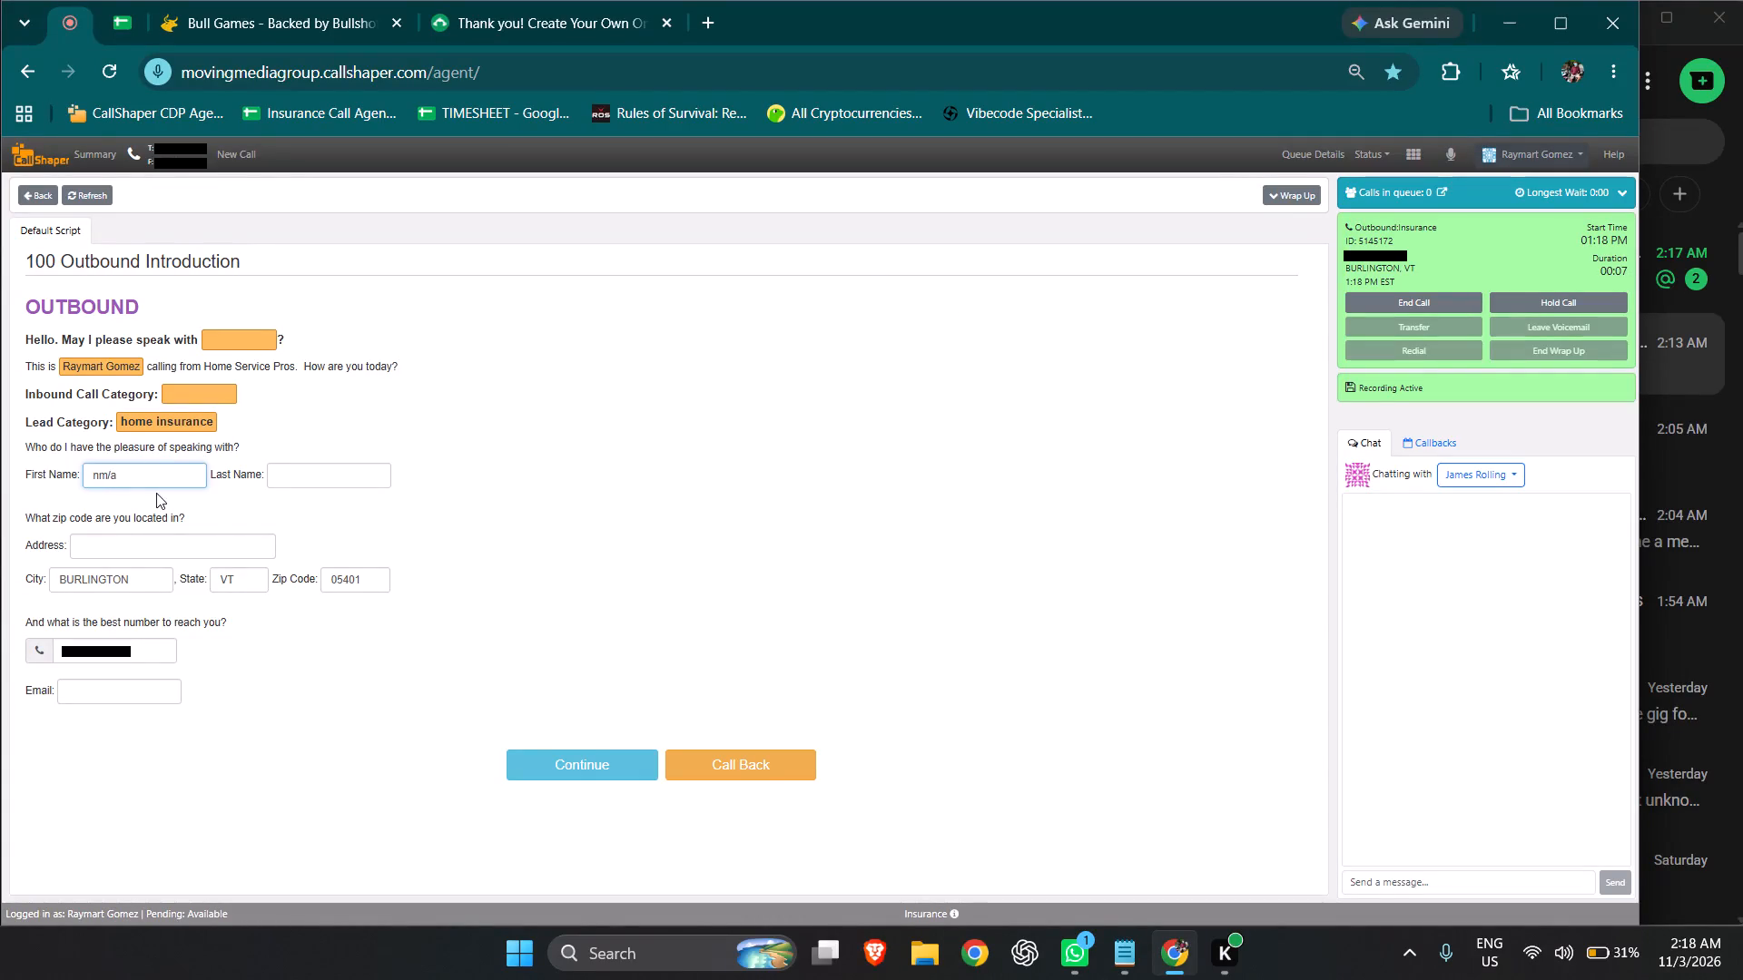
key(BackSpace)
key(BackSpace)
key(BackSpace)
text(/a)
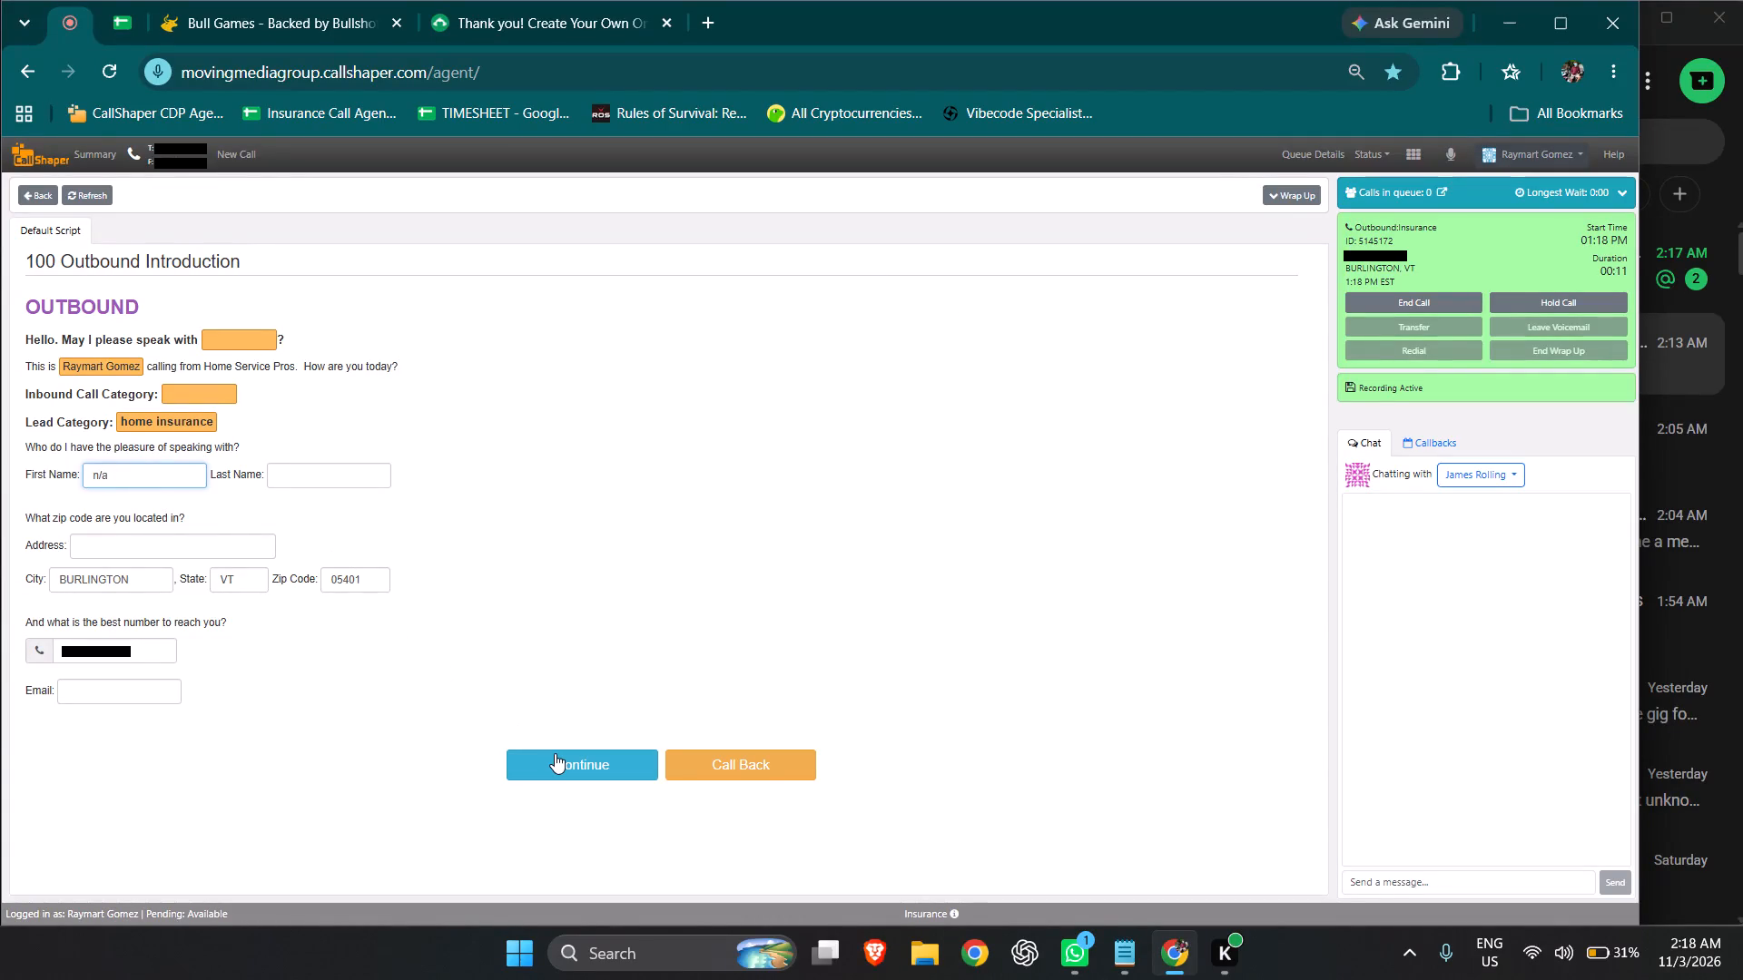
click(555, 753)
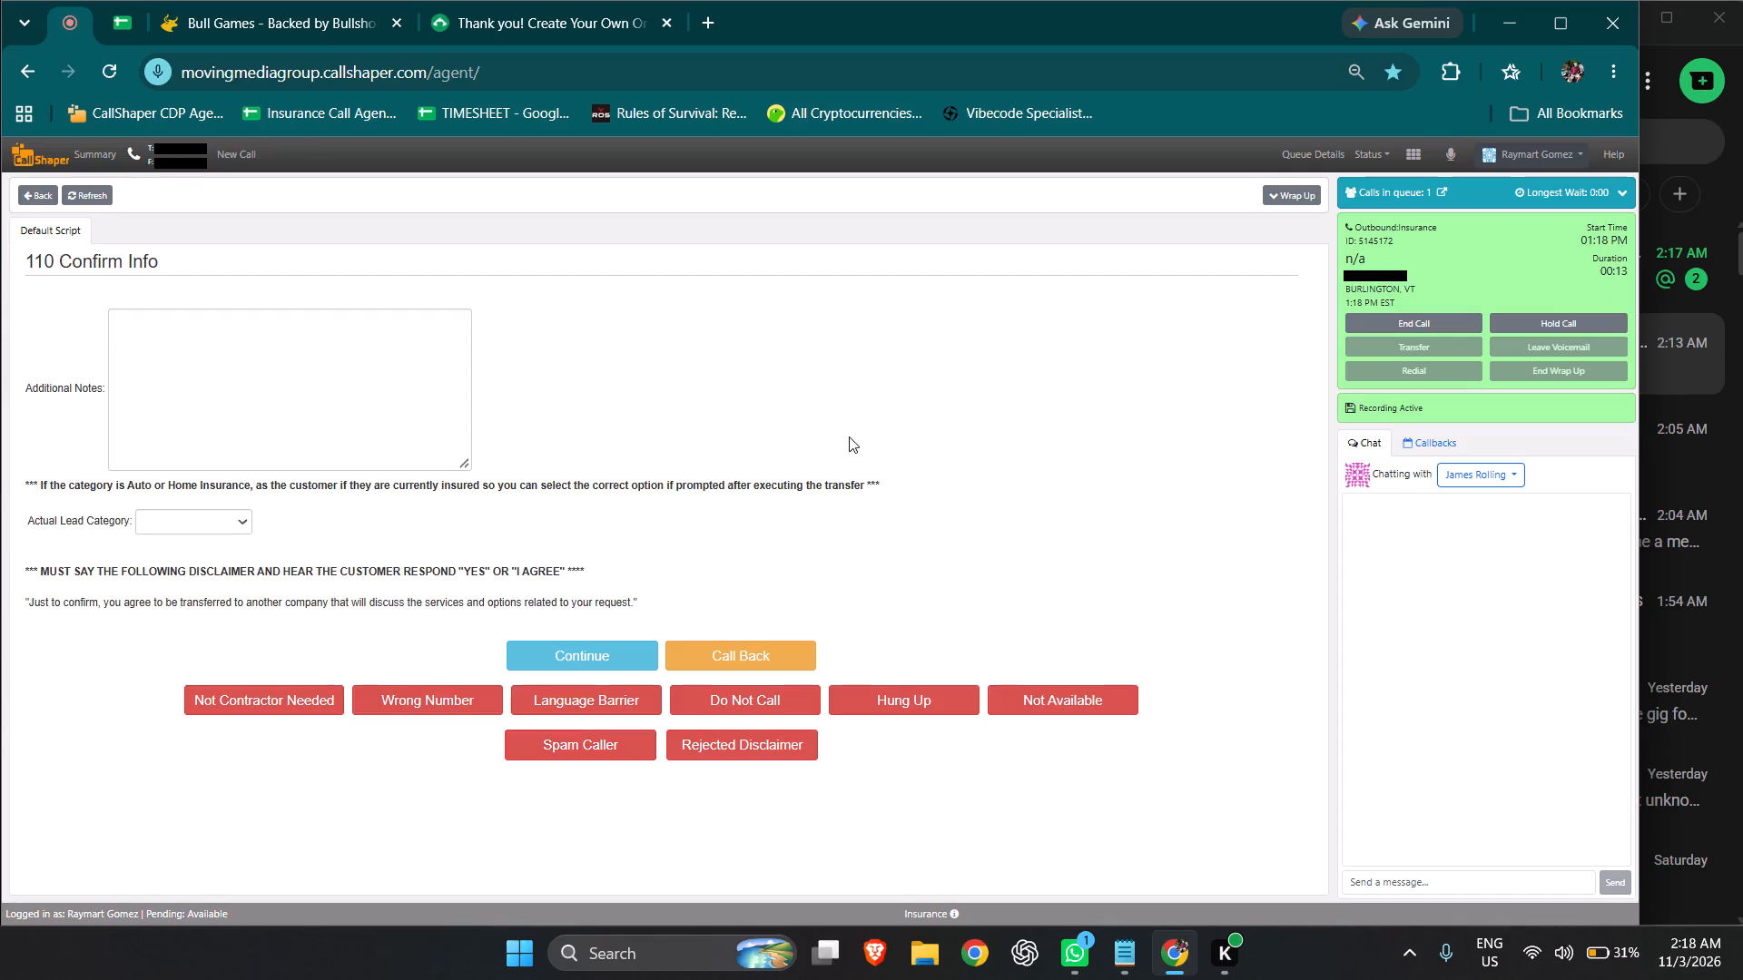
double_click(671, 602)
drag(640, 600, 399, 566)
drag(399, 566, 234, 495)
Copy "No Contractor Needed" from the Notepad phrase list into the Burlington, VT lead's additional notes.
click(1113, 968)
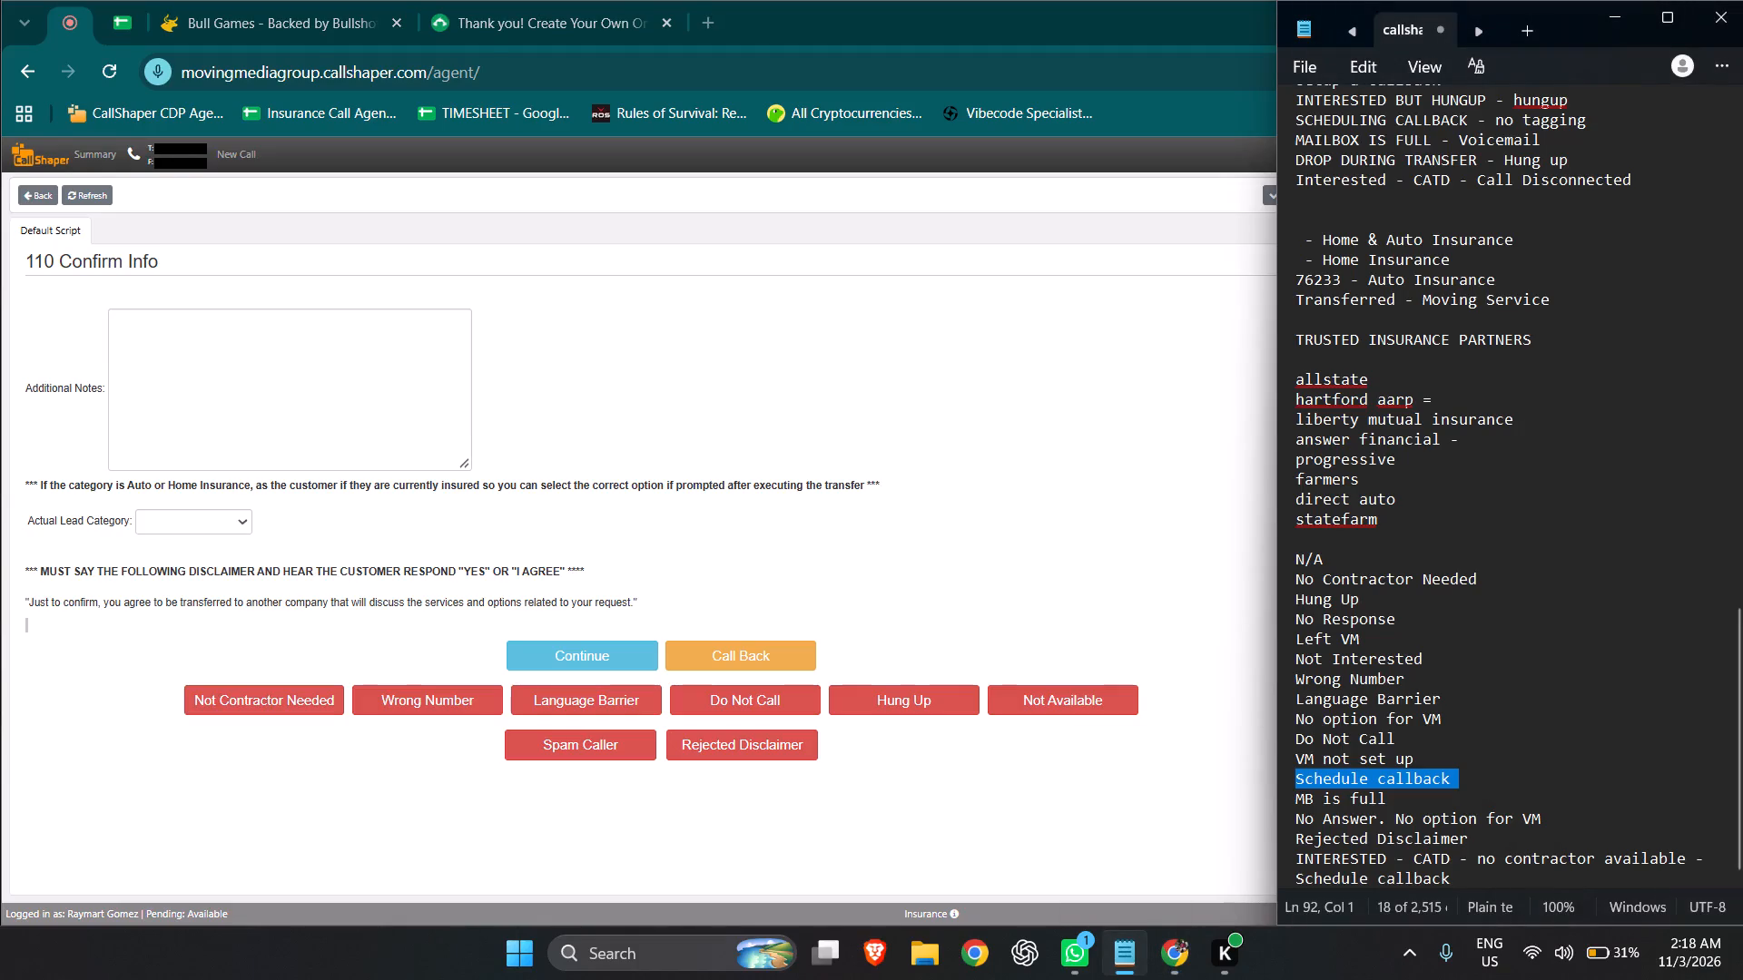
click(1293, 698)
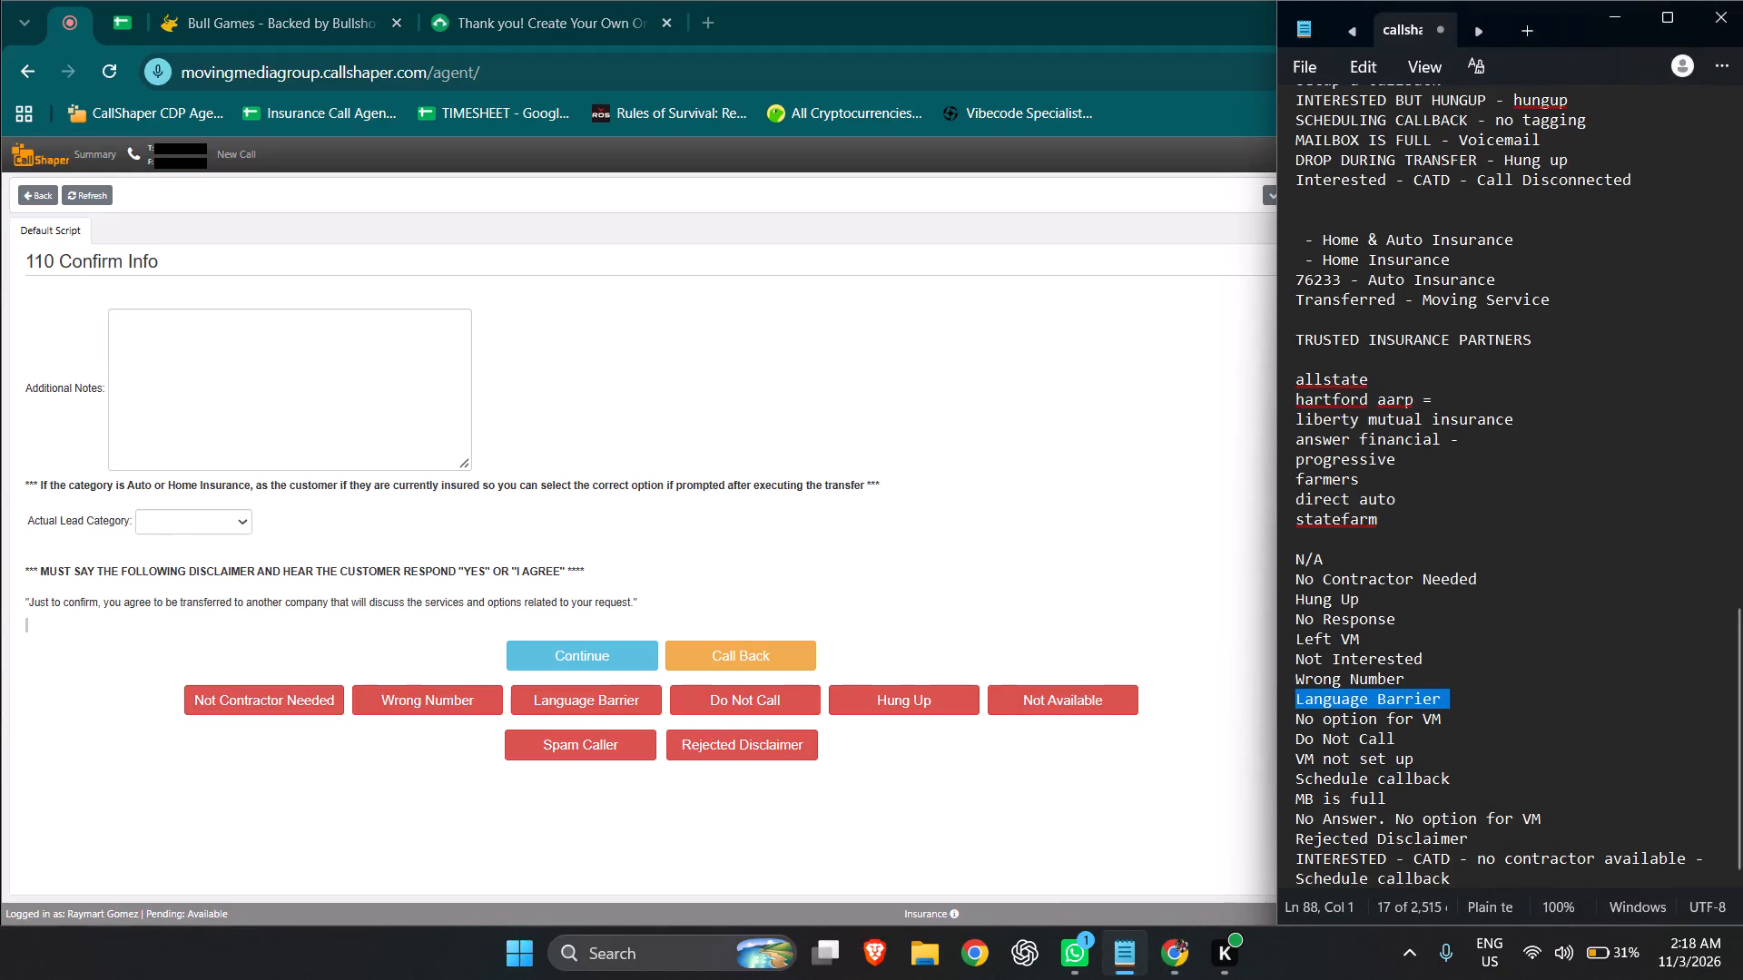
click(1287, 586)
key(ctrl+c)
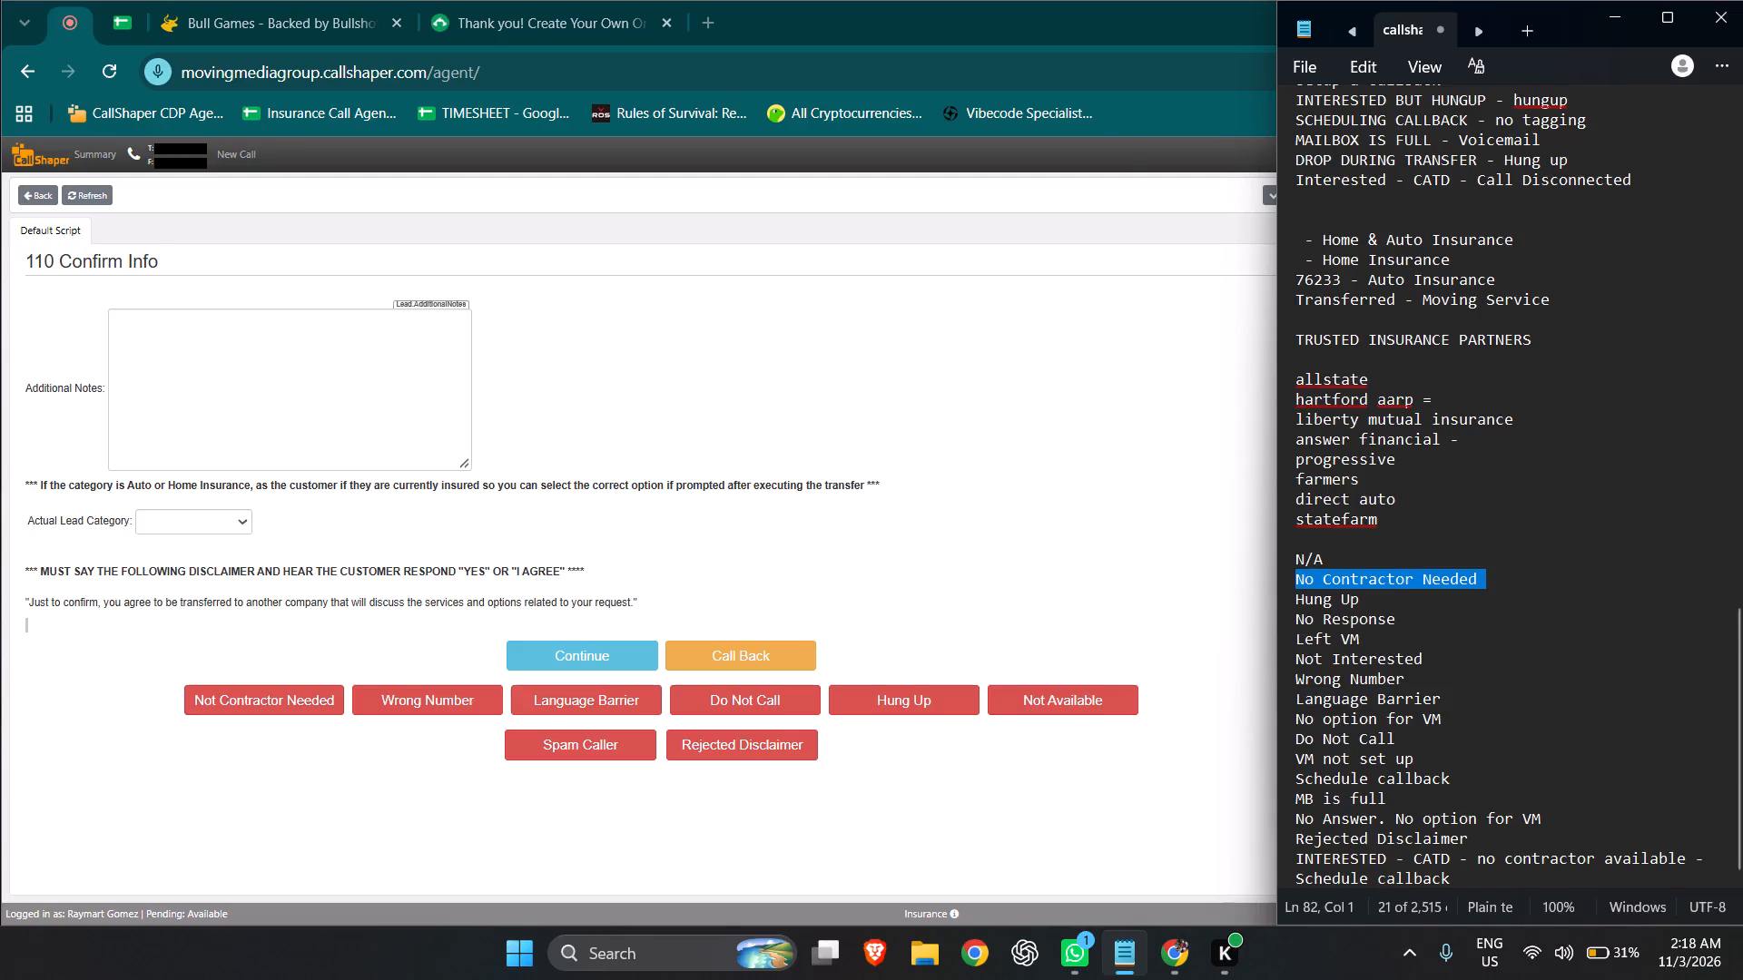
click(320, 383)
key(ctrl+v)
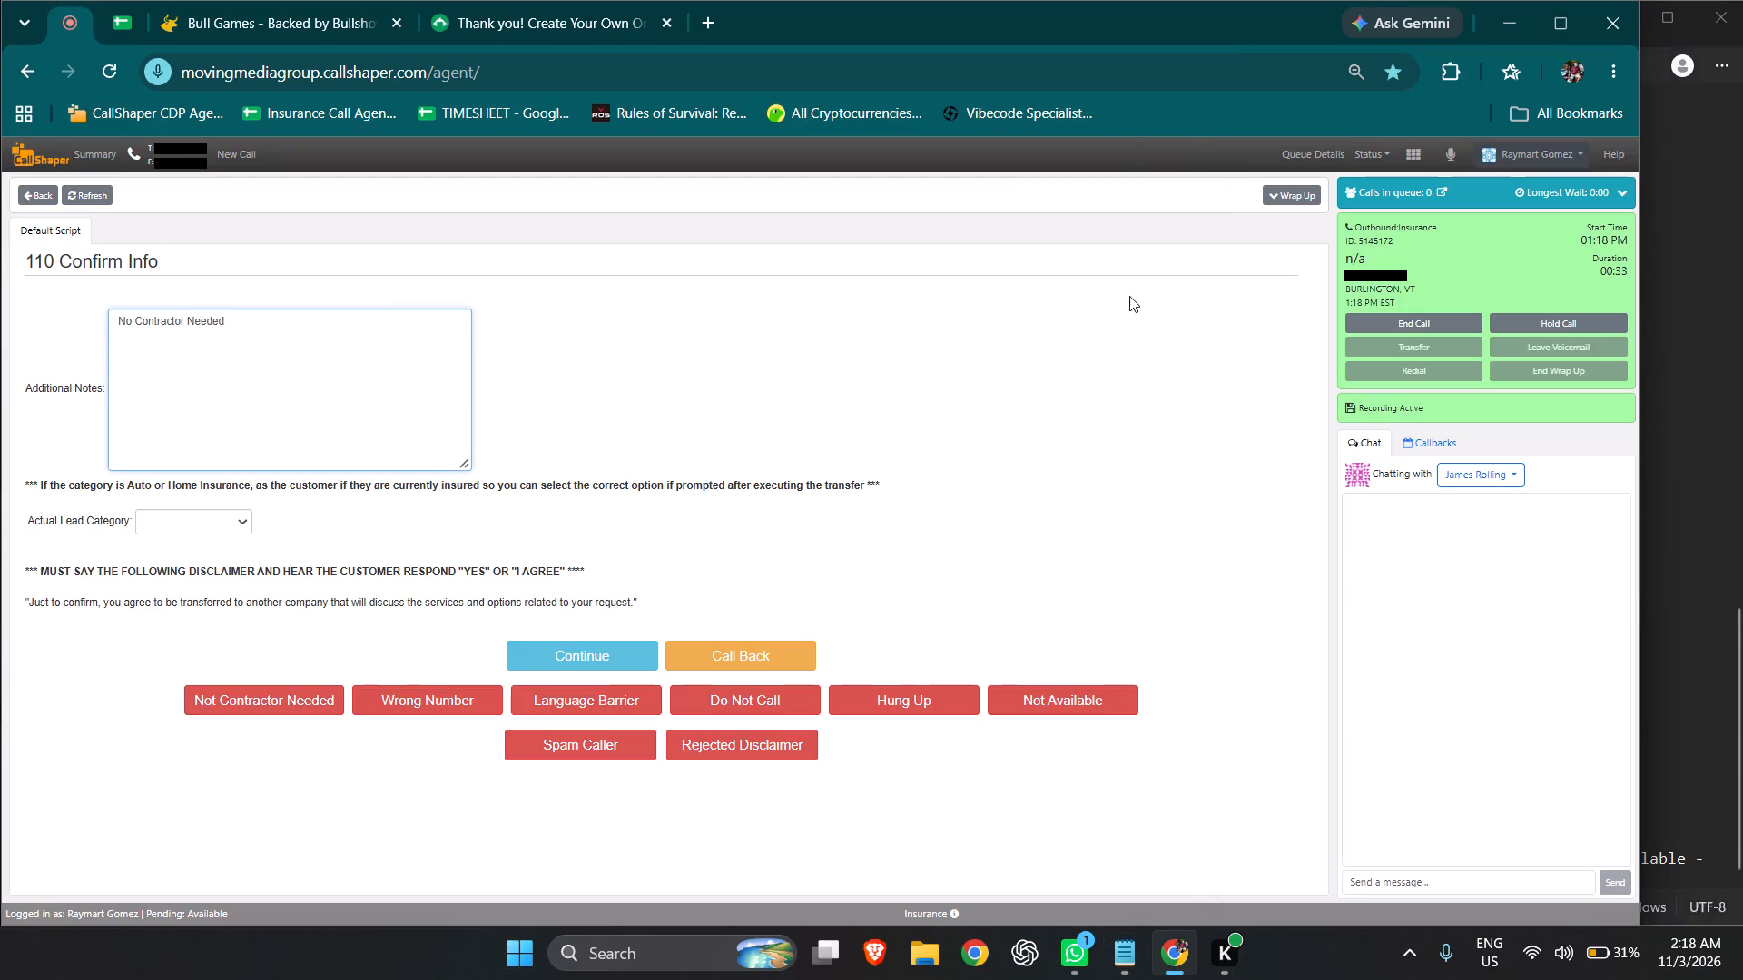
End the Burlington, VT call, disposition it as No Contractor Needed, finish it and end the wrap-up.
click(1383, 324)
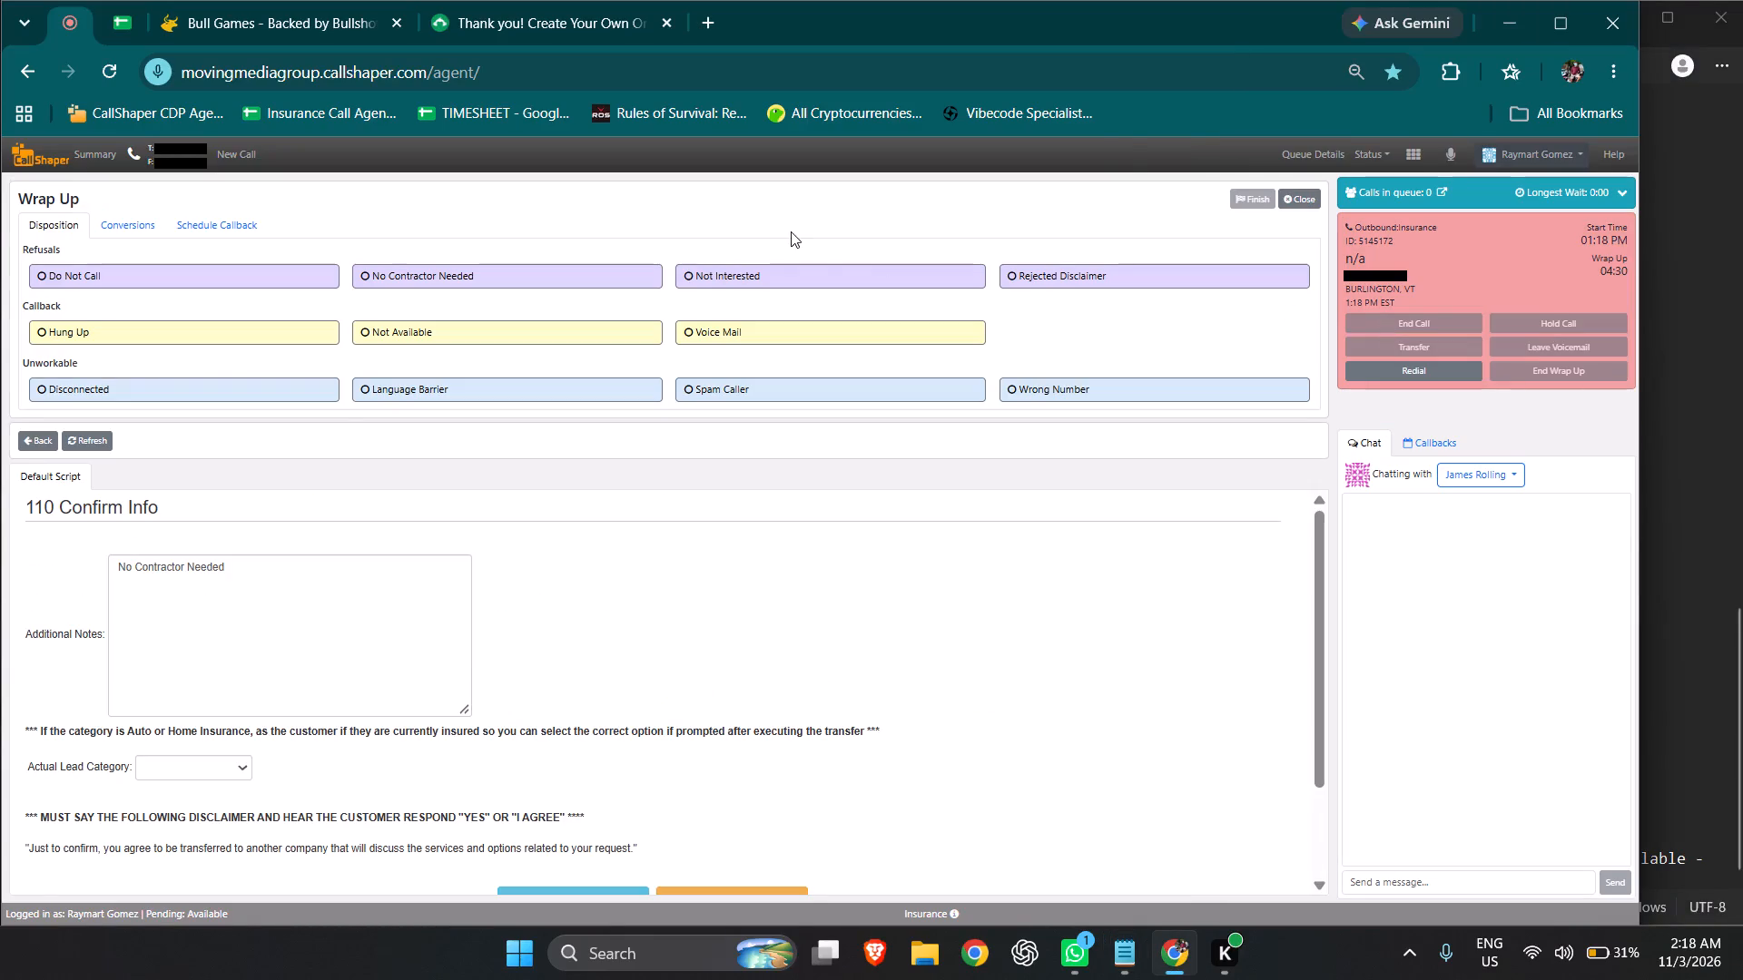
click(636, 277)
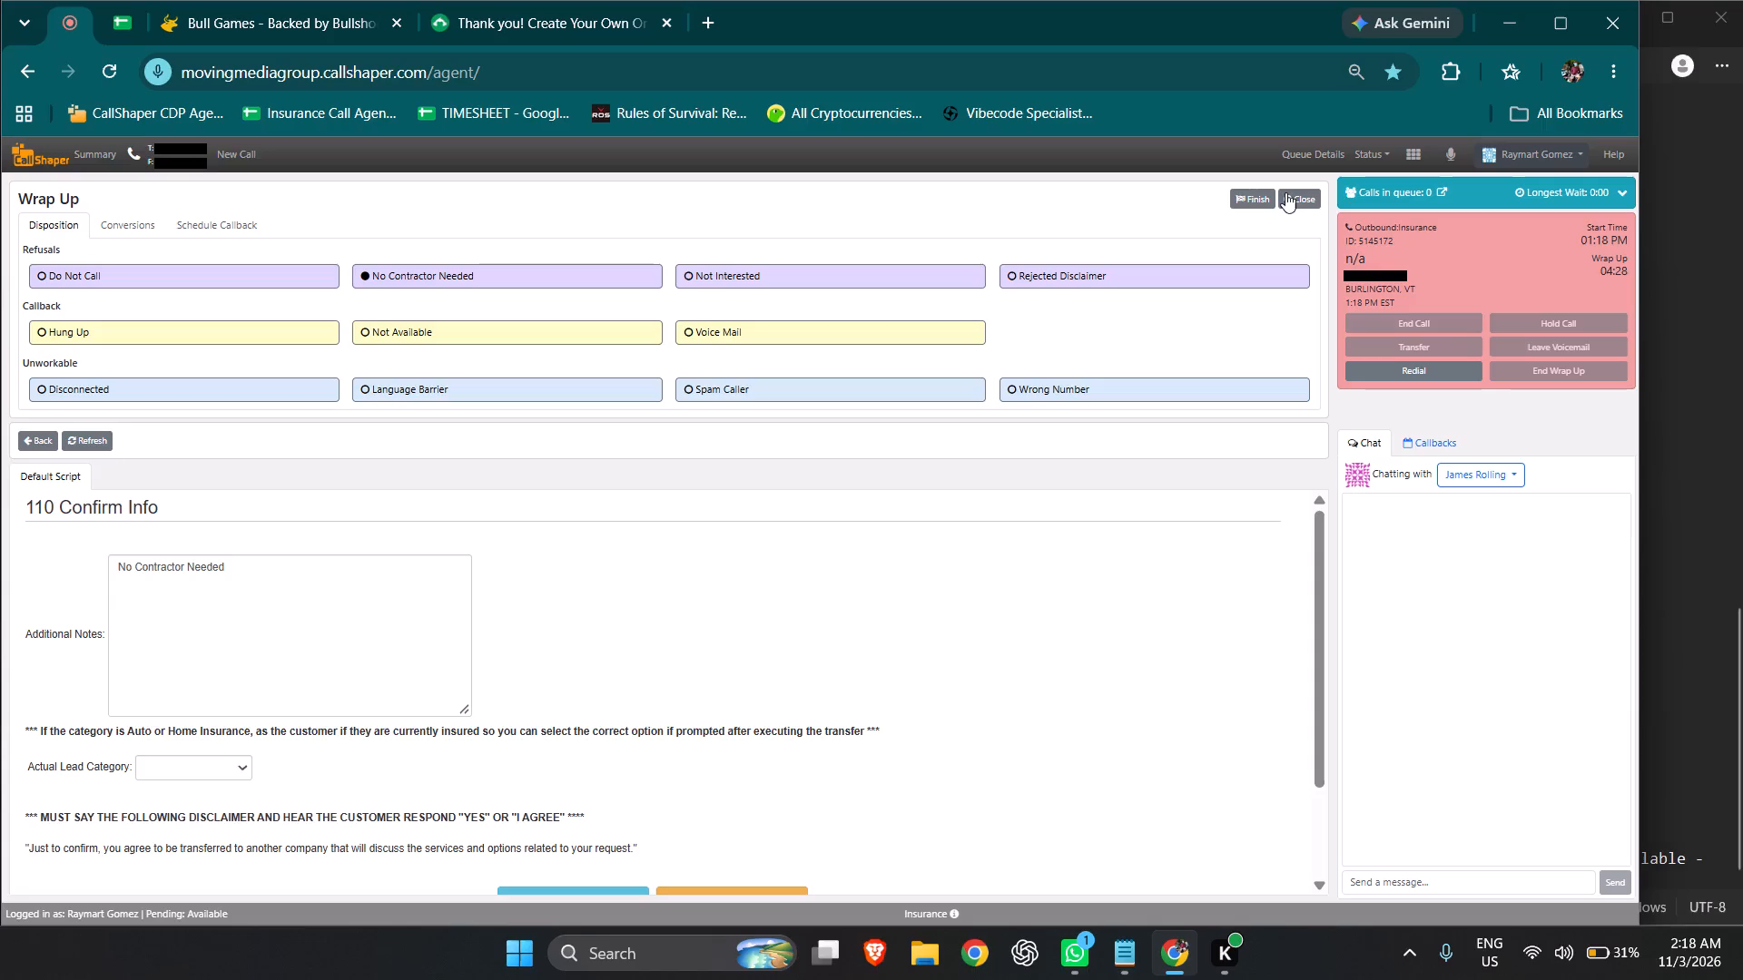
drag(1264, 198, 1534, 355)
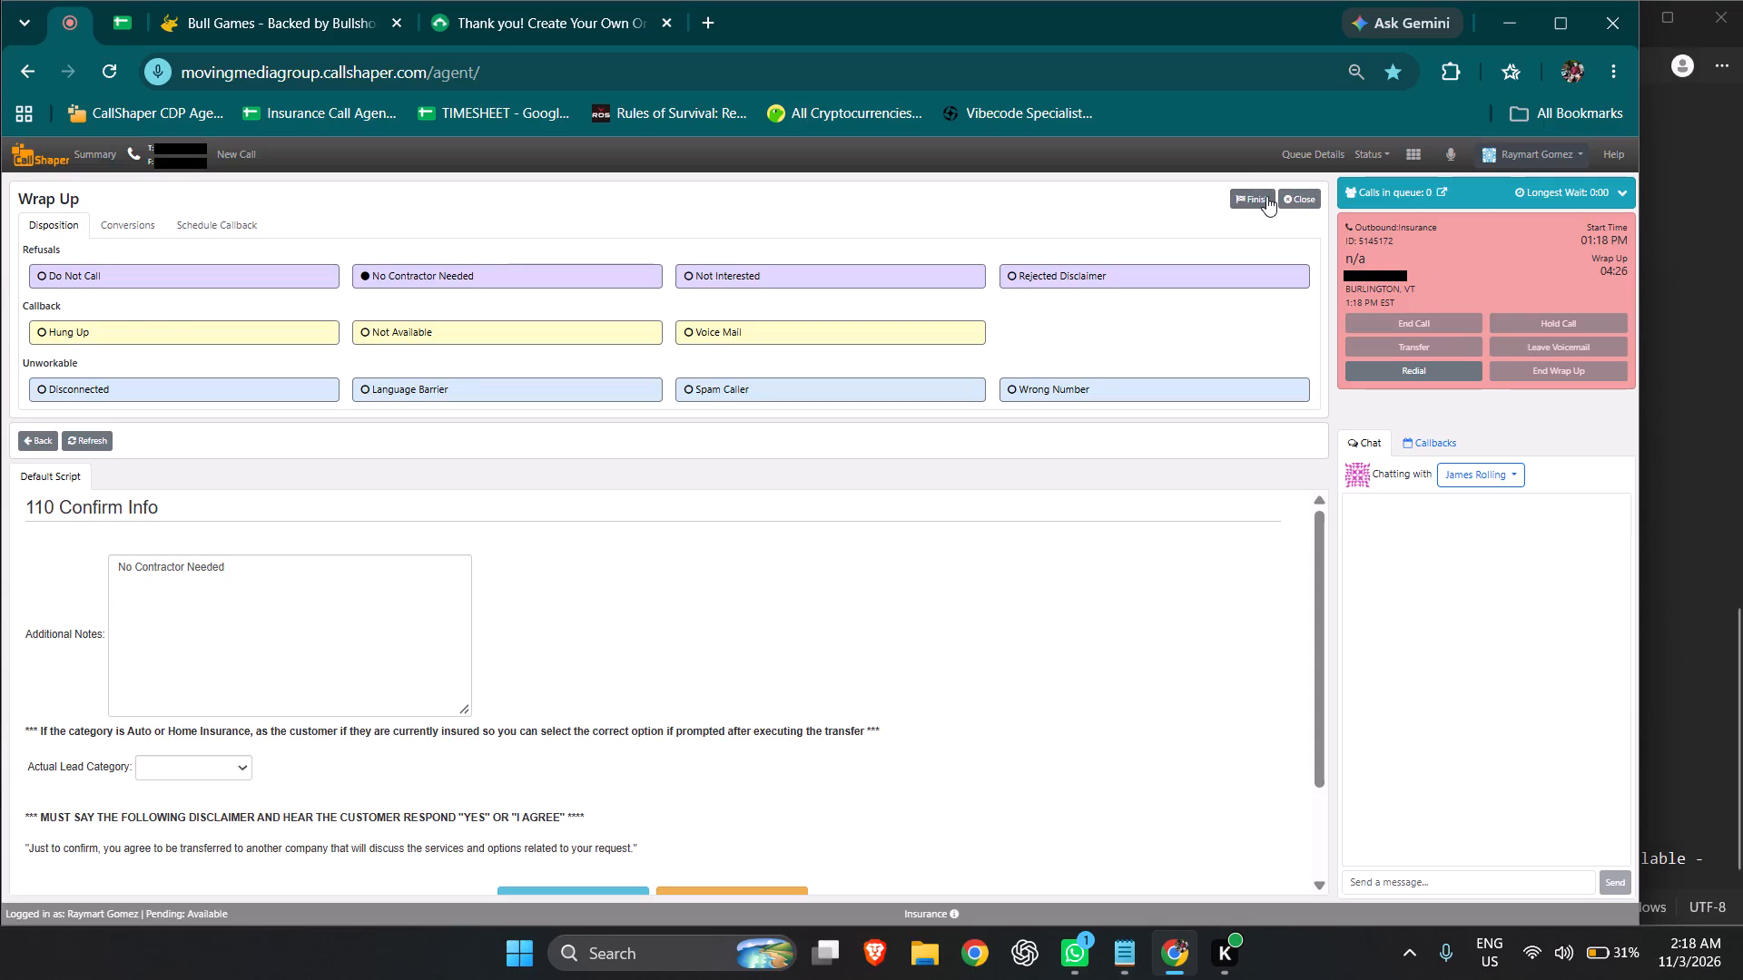
click(1266, 197)
click(1589, 375)
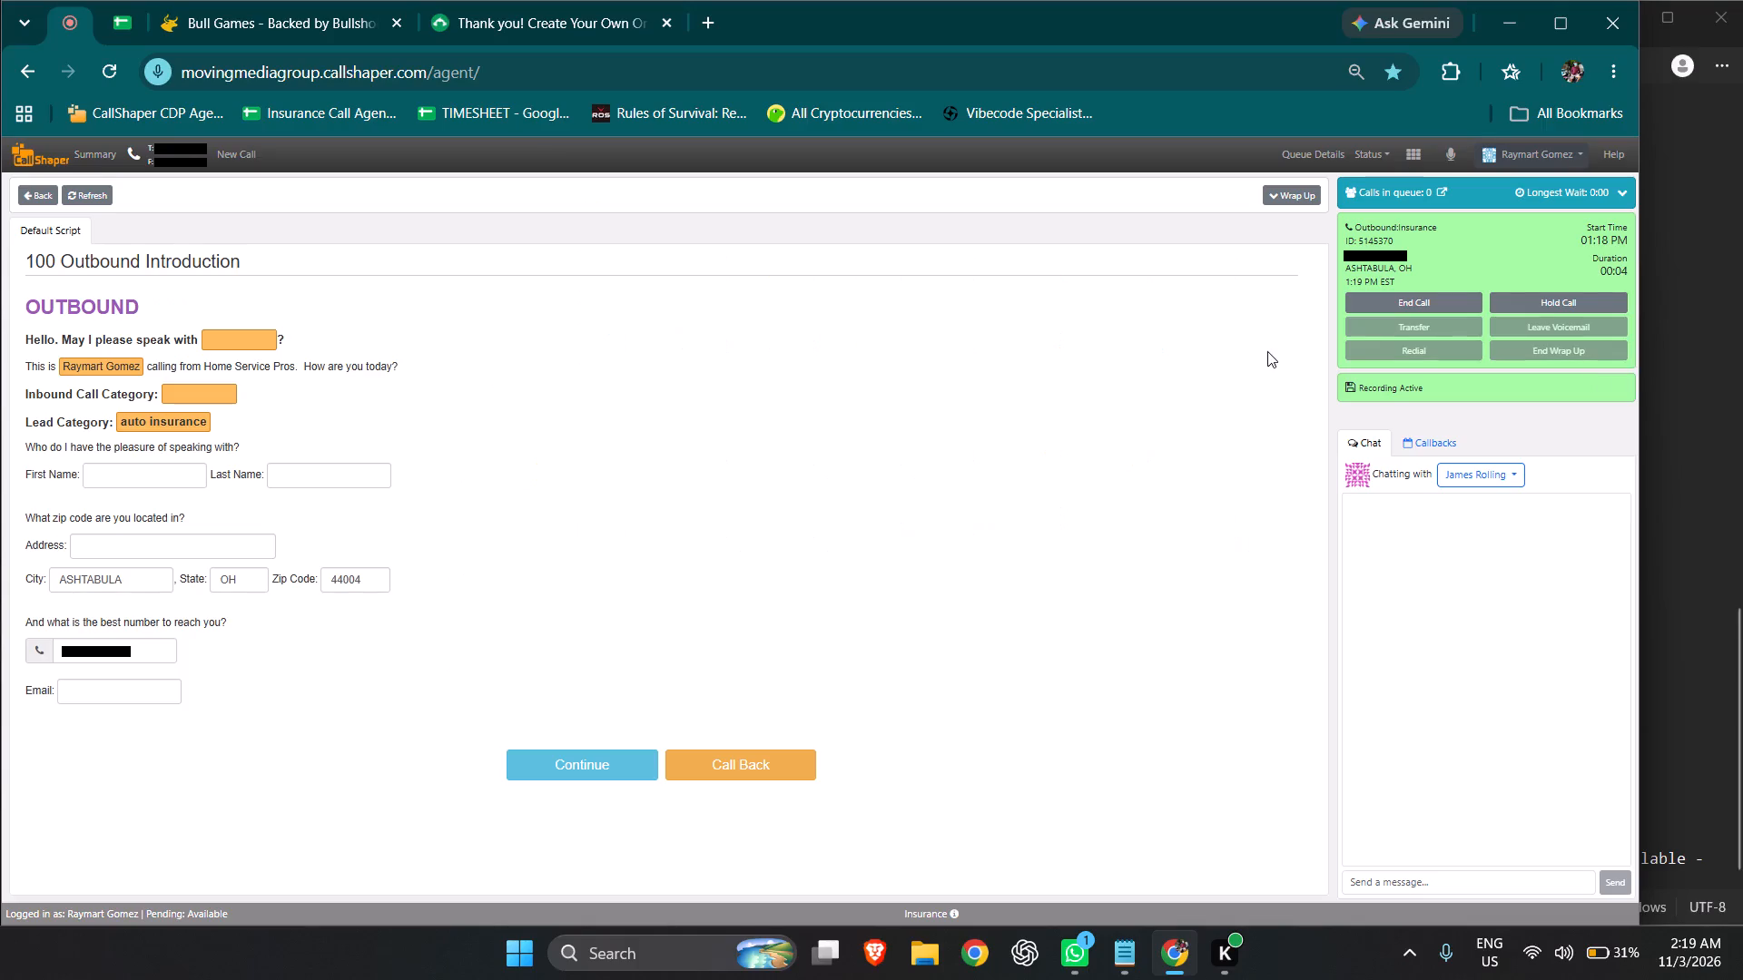
Enter "n/a" as the first name of the Ashtabula, OH lead and continue to Confirm Info.
scroll(1267, 351, left, 9)
click(171, 474)
text(n/a)
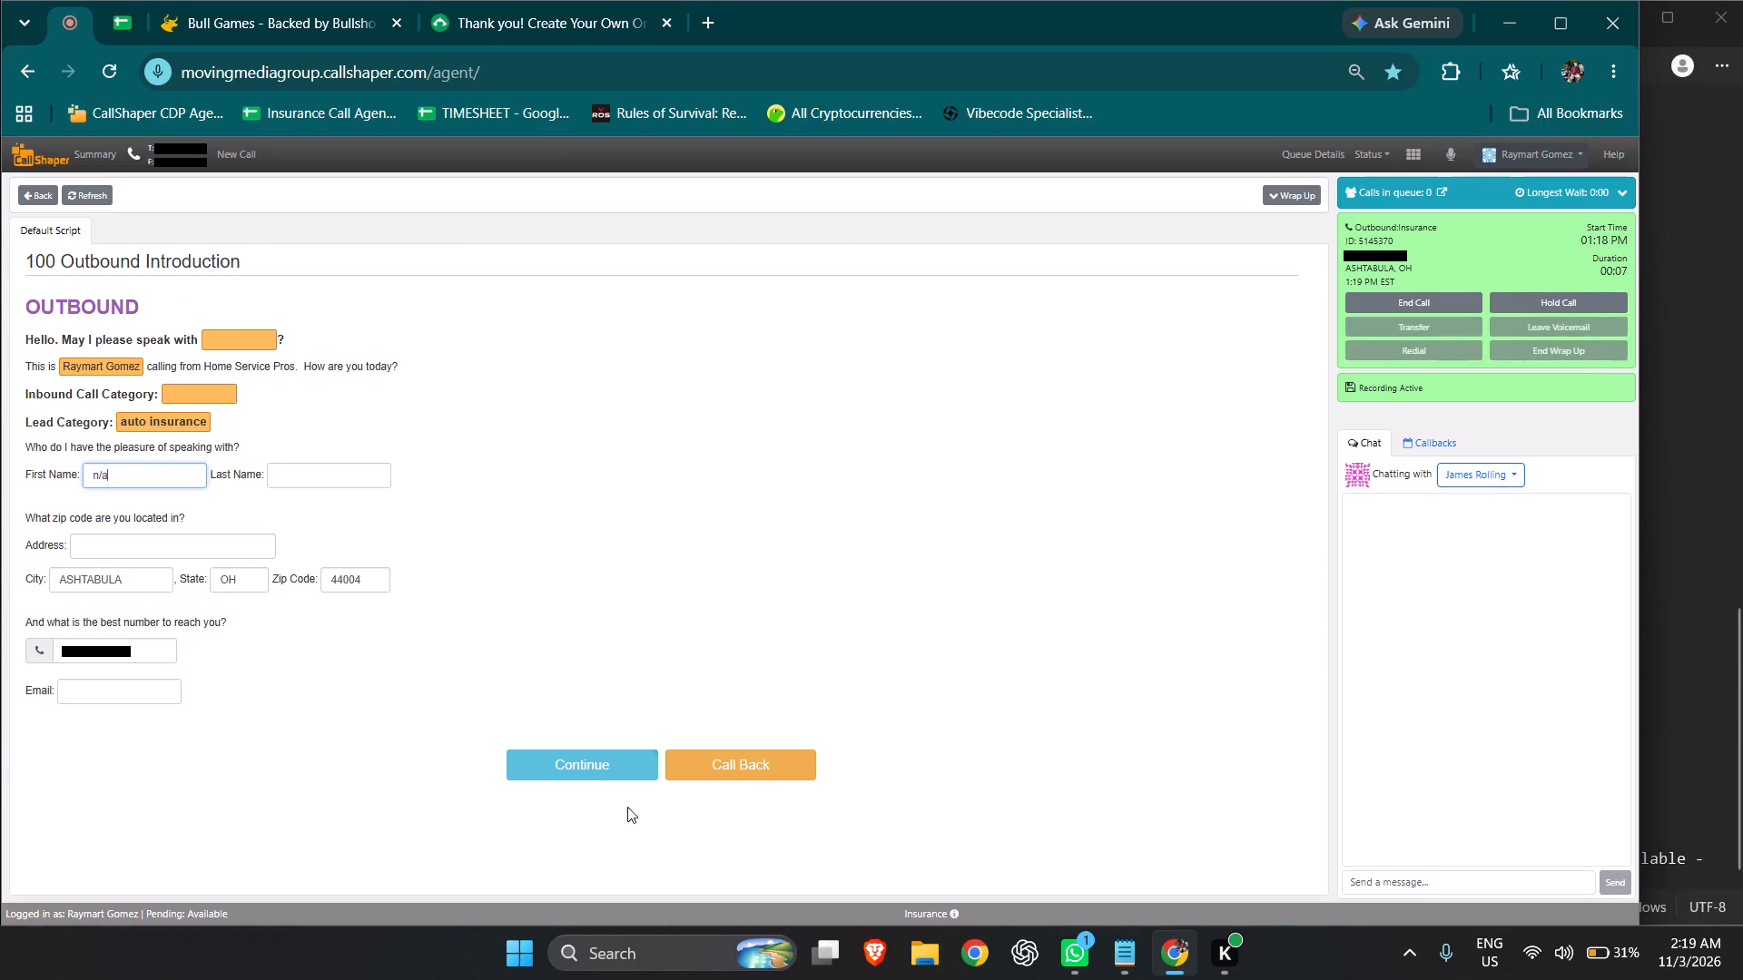
click(634, 765)
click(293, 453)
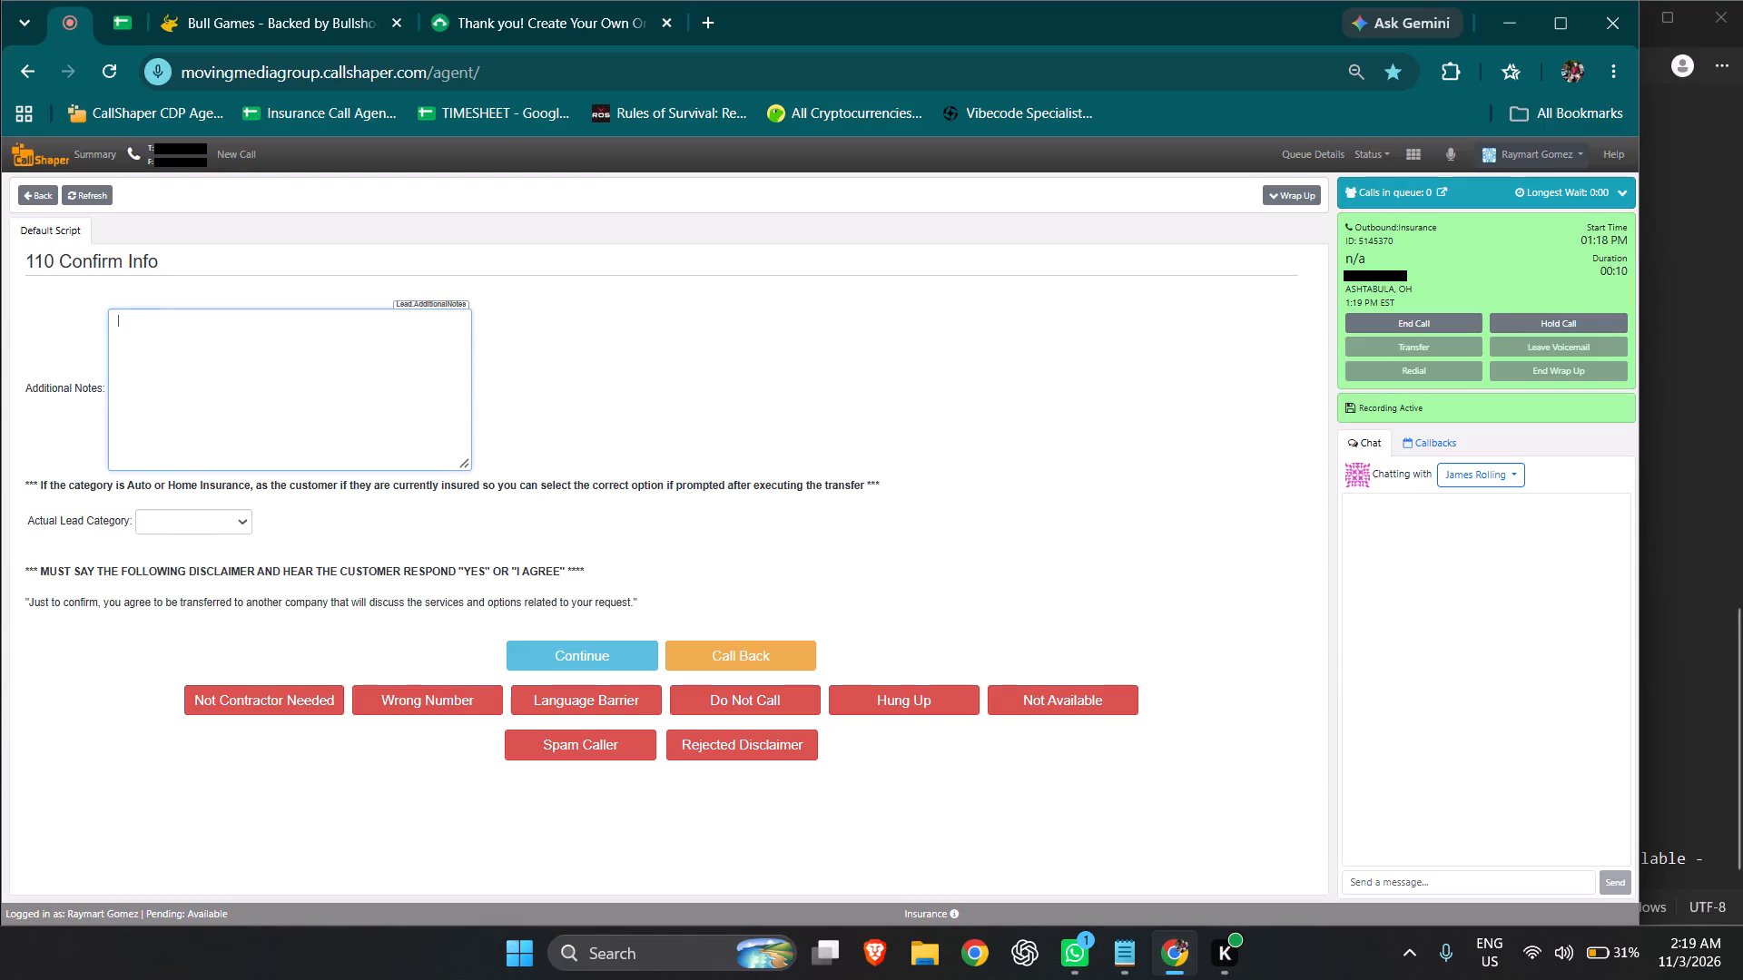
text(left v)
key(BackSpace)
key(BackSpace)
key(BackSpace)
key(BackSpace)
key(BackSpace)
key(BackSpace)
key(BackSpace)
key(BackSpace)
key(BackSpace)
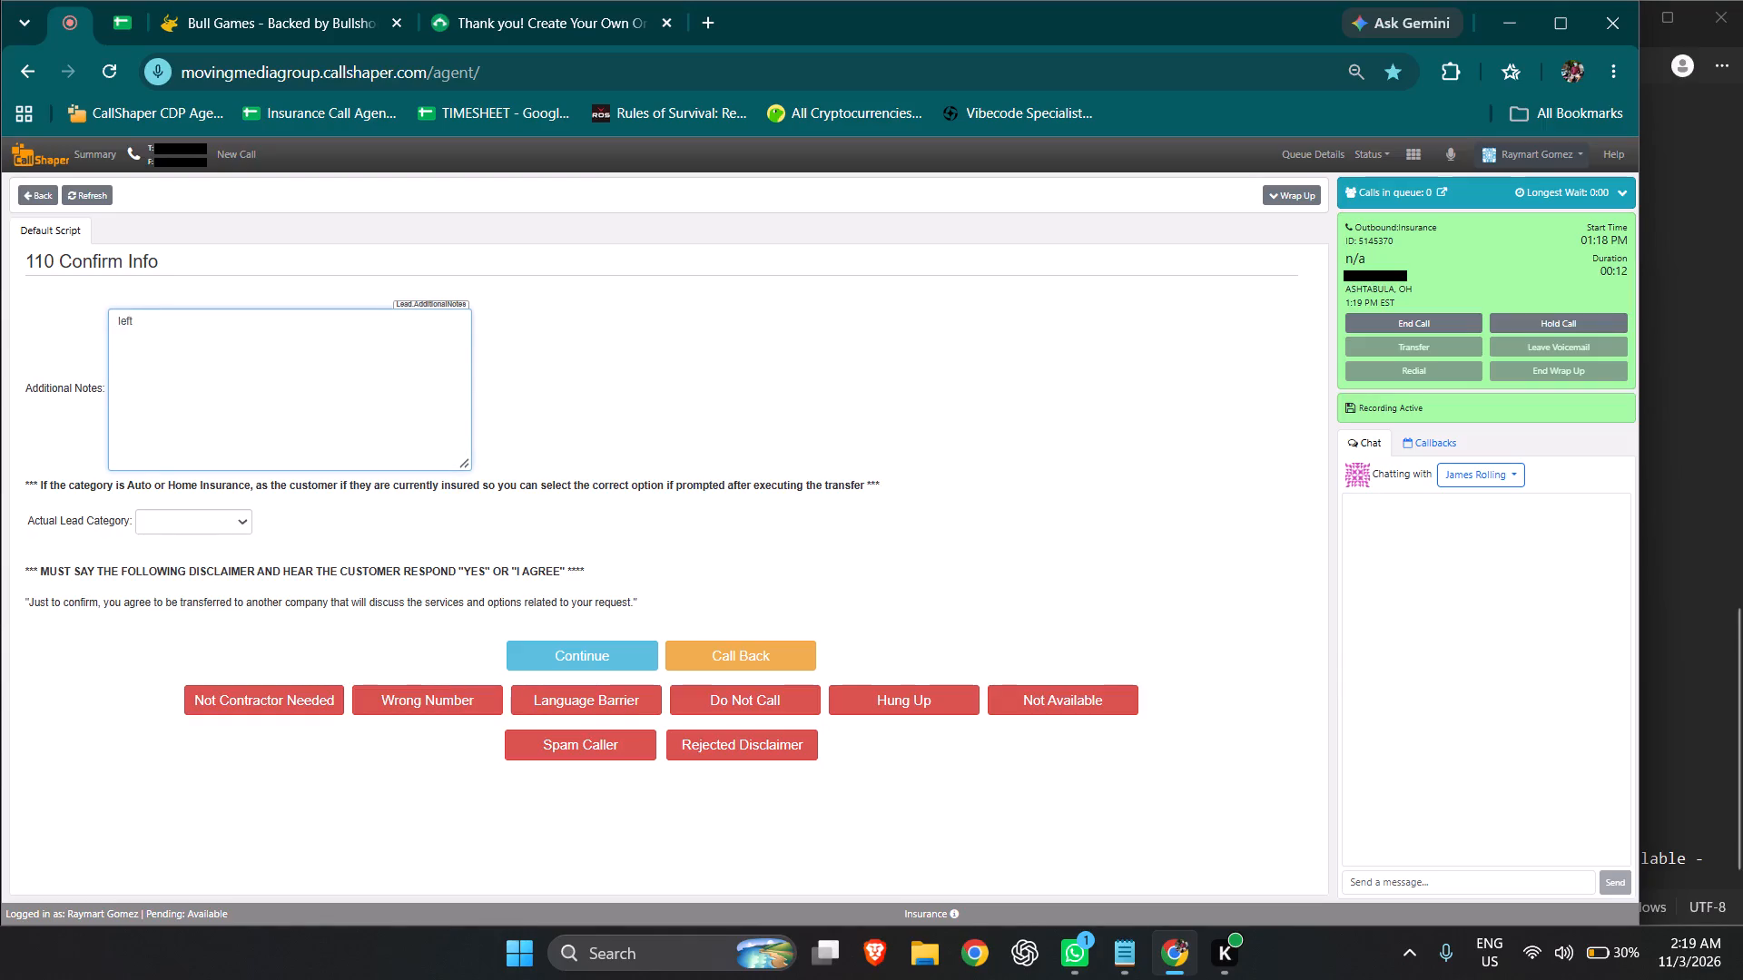
Enter "mb is full" in the Ashtabula, OH lead's additional notes.
click(293, 453)
text(mb)
key(i)
key(BackSpace)
key(space)
text(is gul)
key(BackSpace)
key(BackSpace)
key(BackSpace)
text(full)
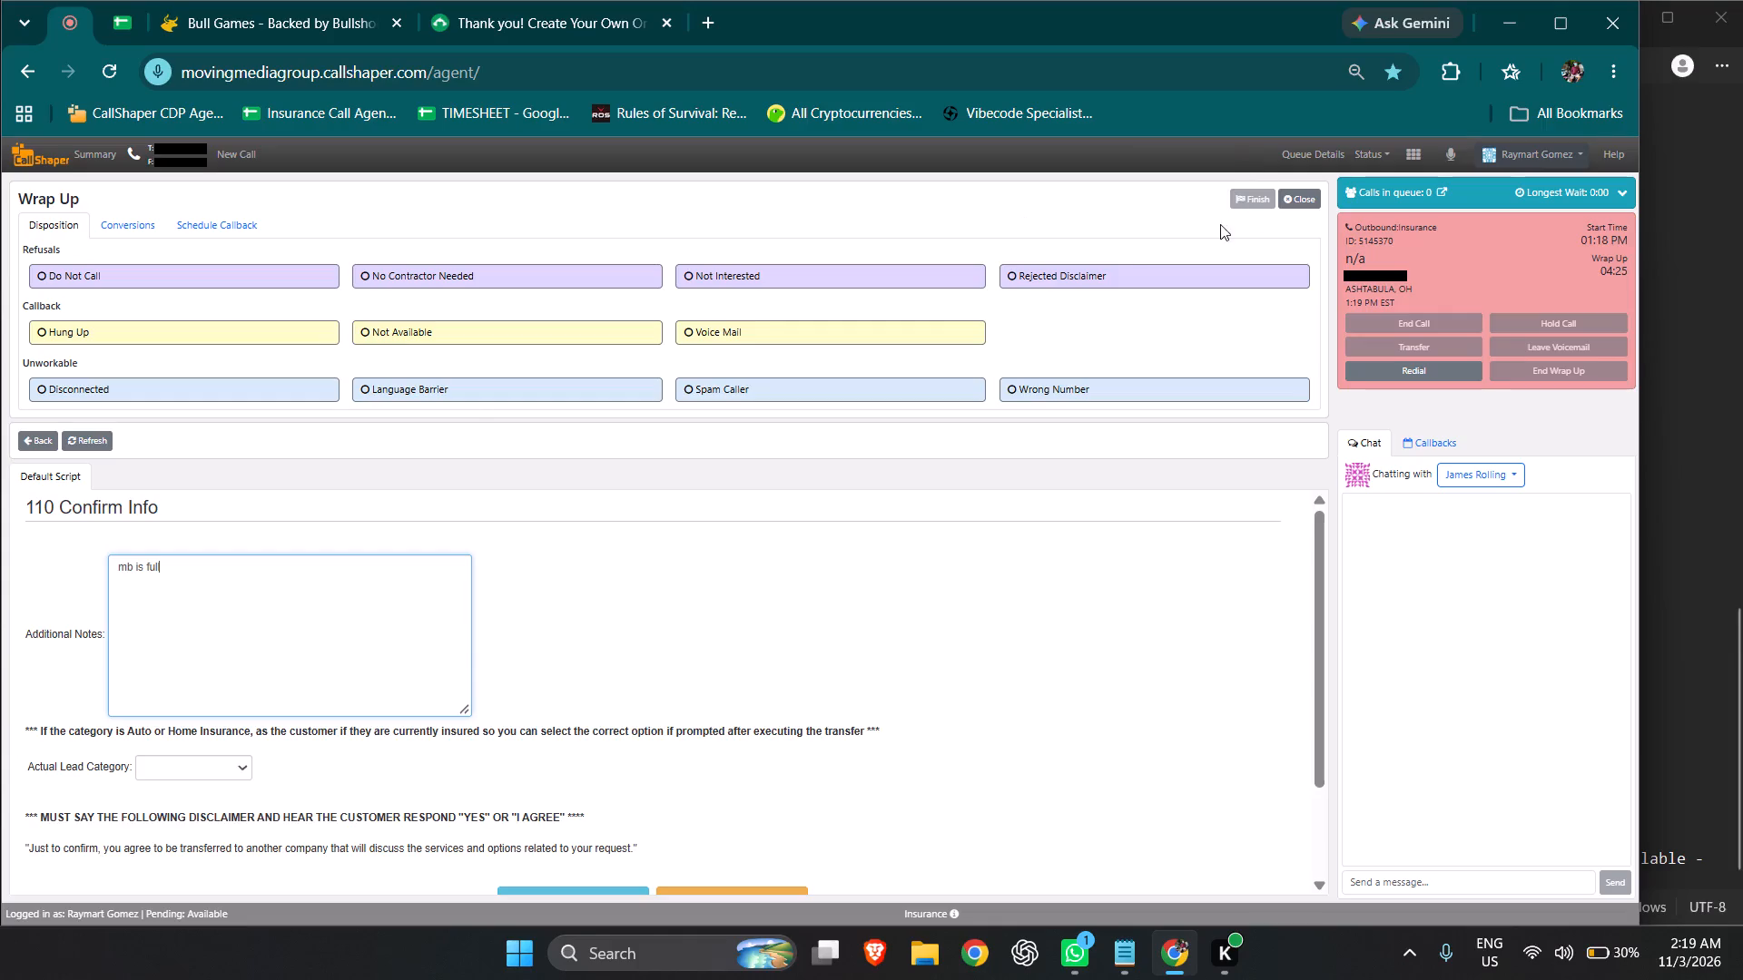
Disposition the Ashtabula, OH call as Voice Mail, finish it and end the wrap-up.
click(937, 324)
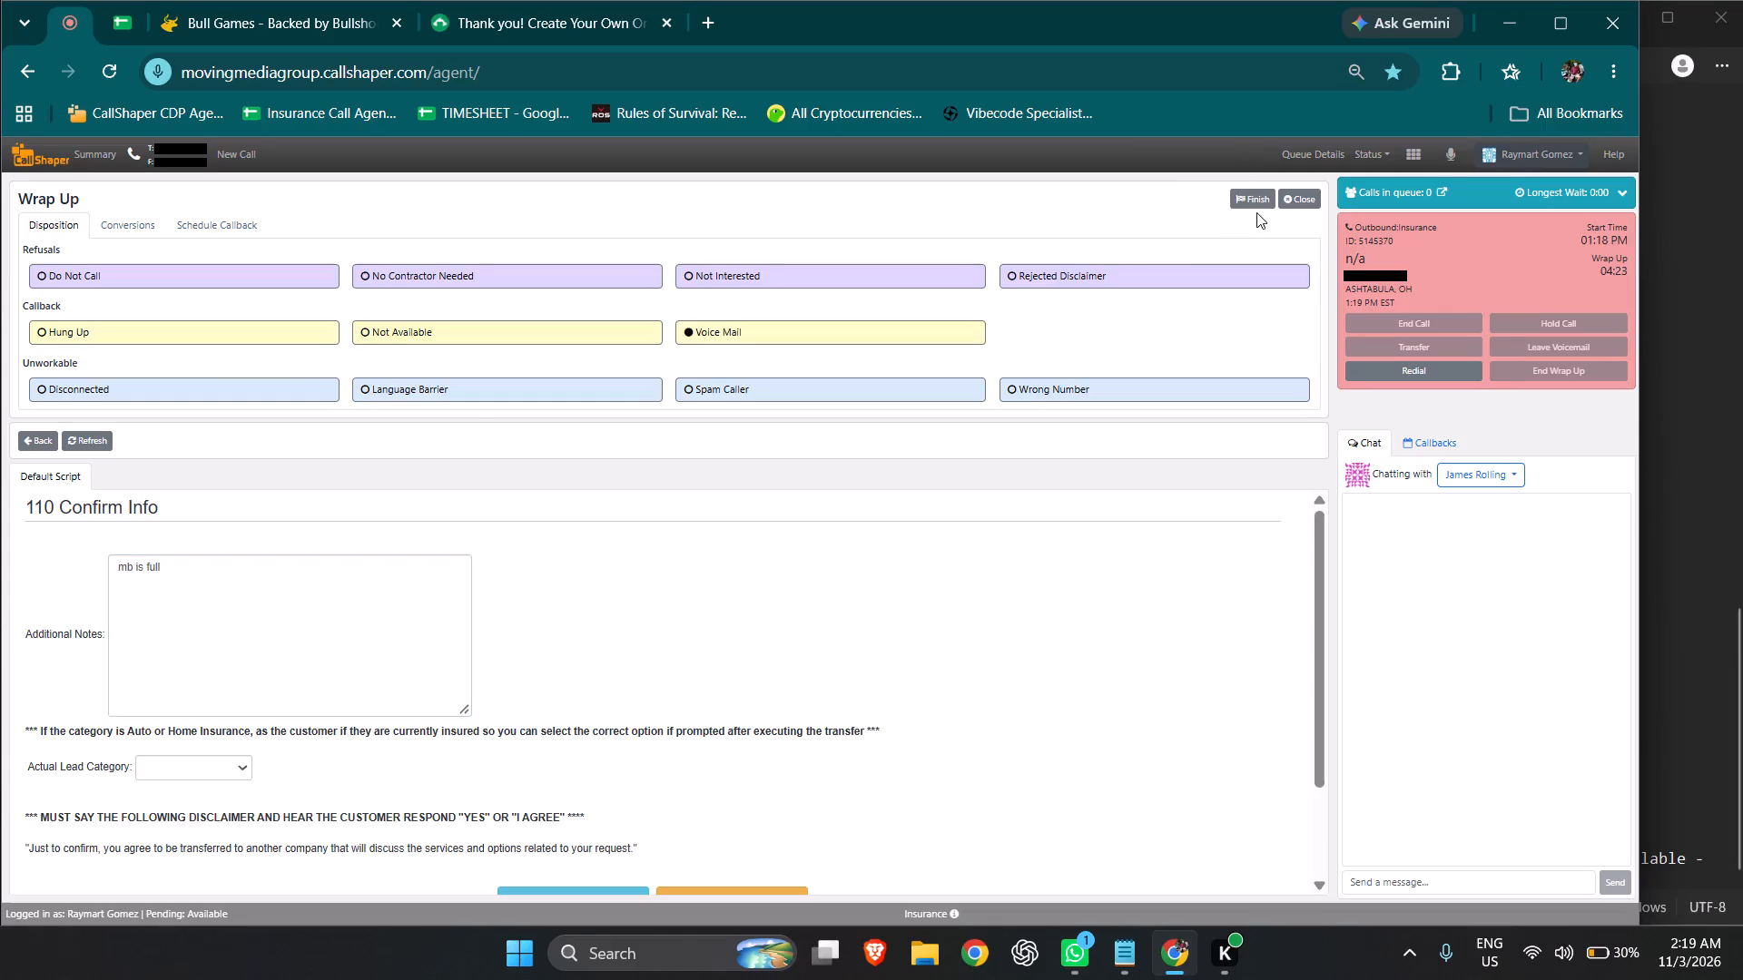
drag(1256, 212, 1265, 201)
click(1265, 201)
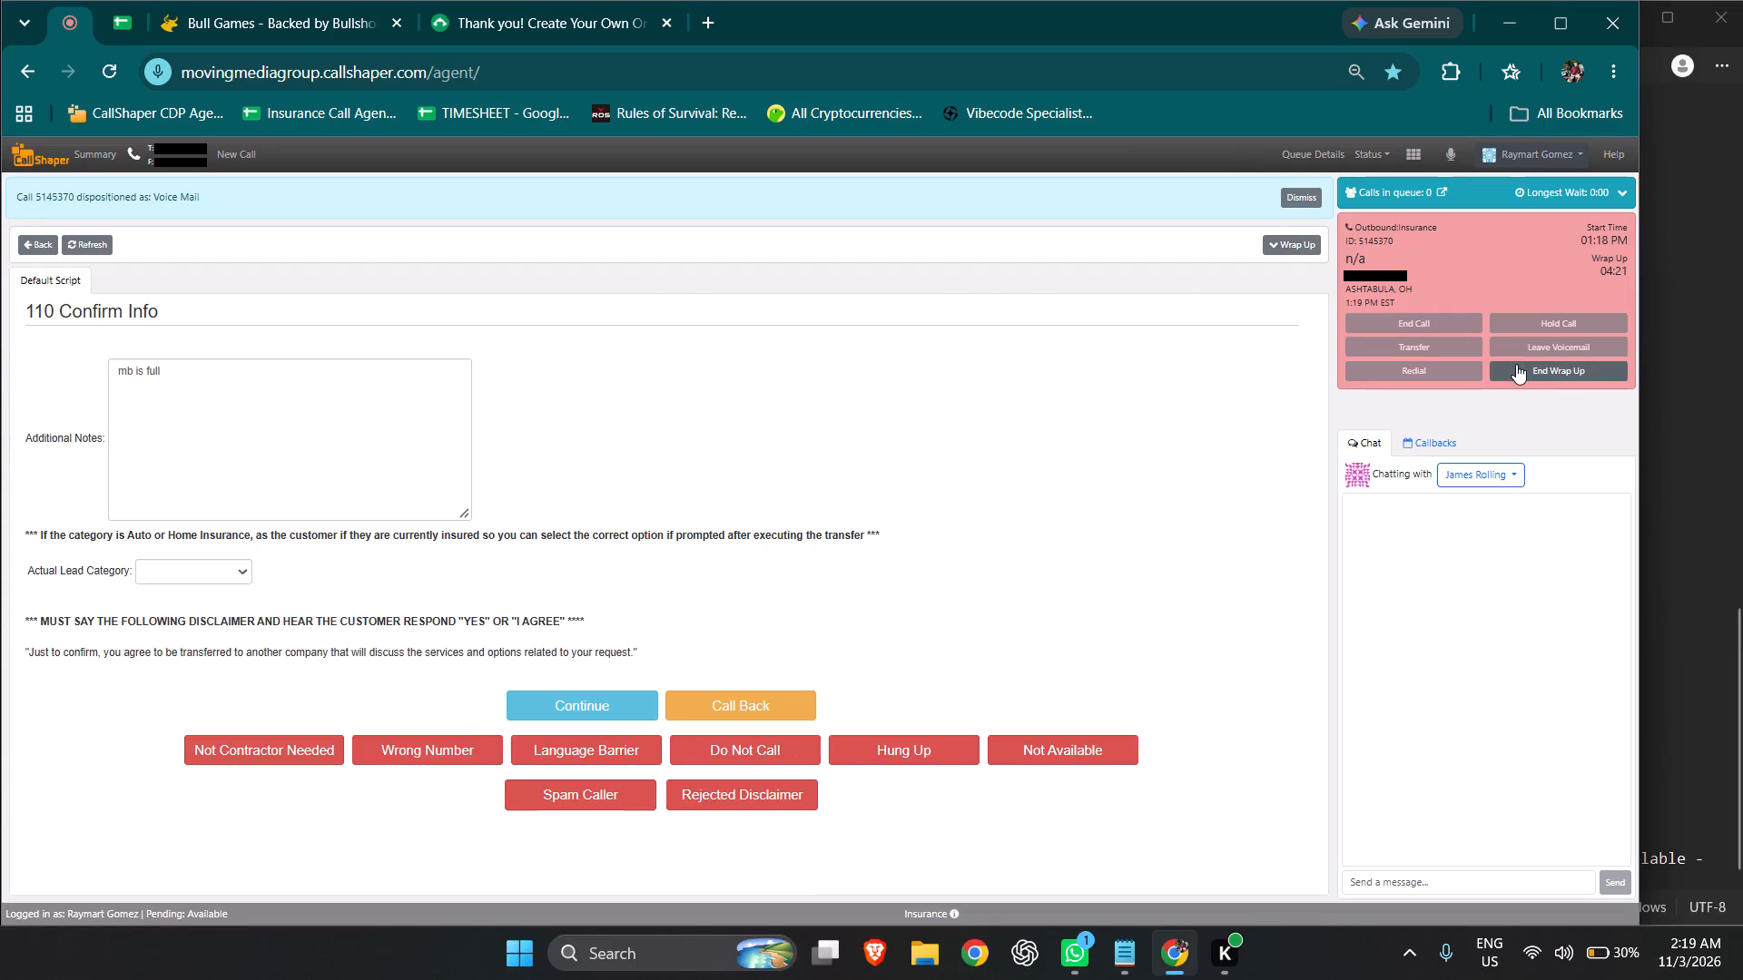
click(1516, 364)
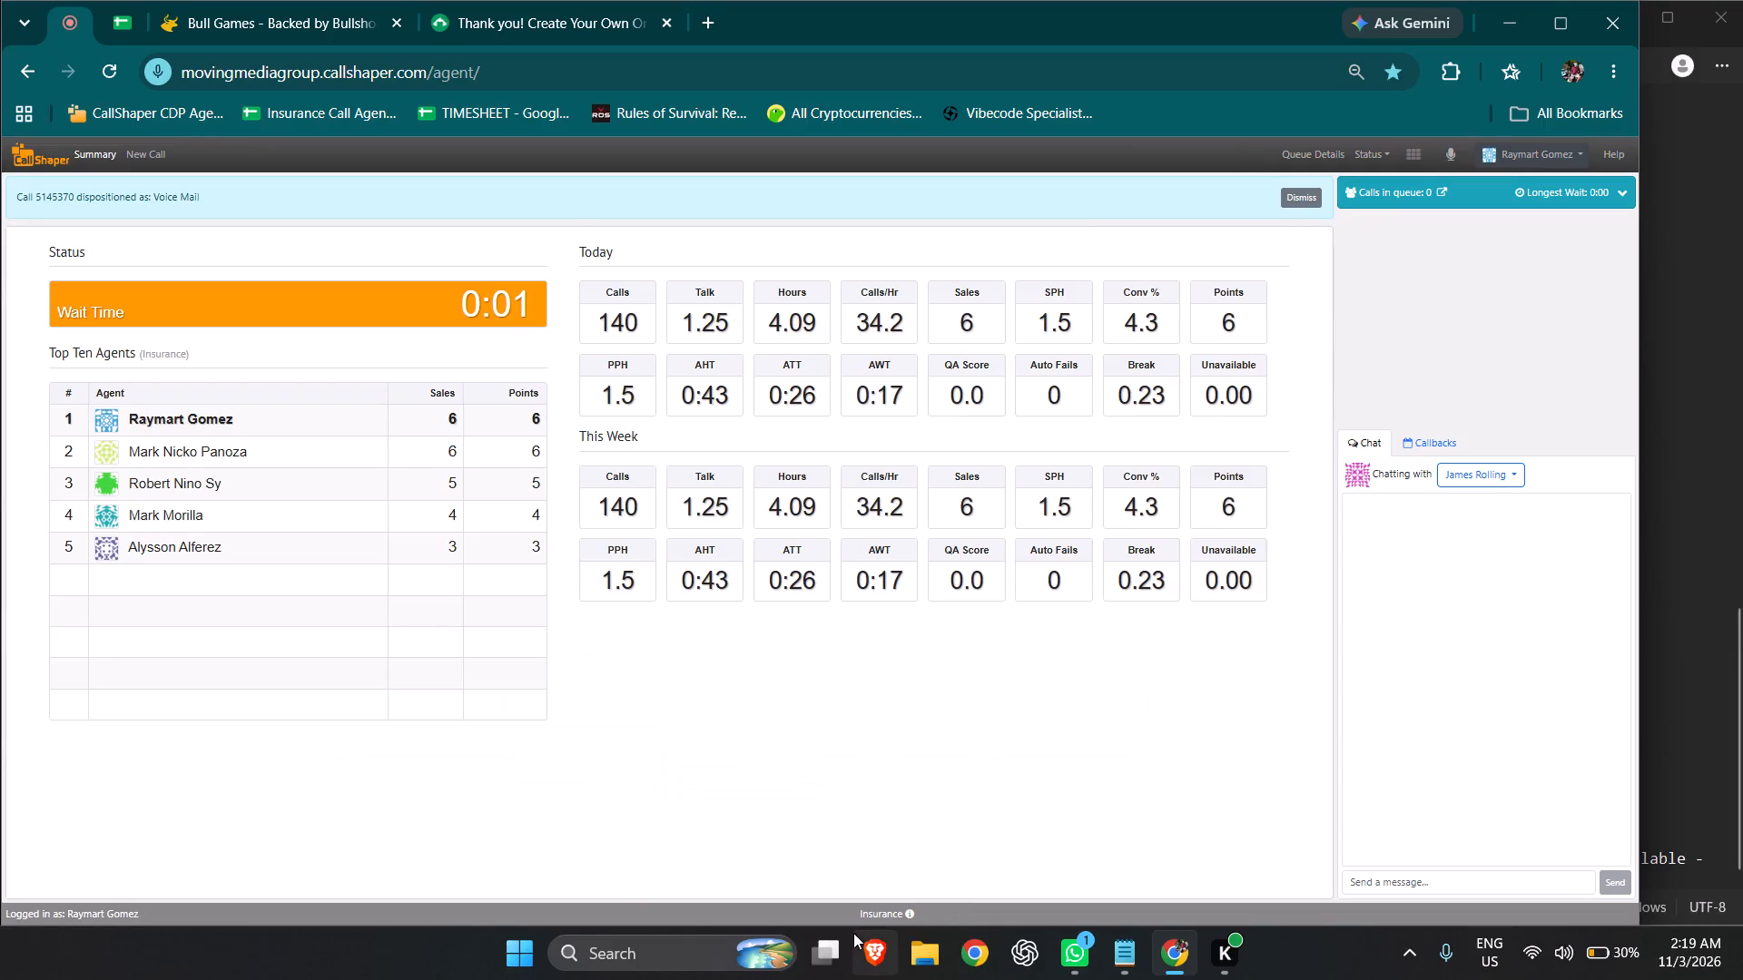
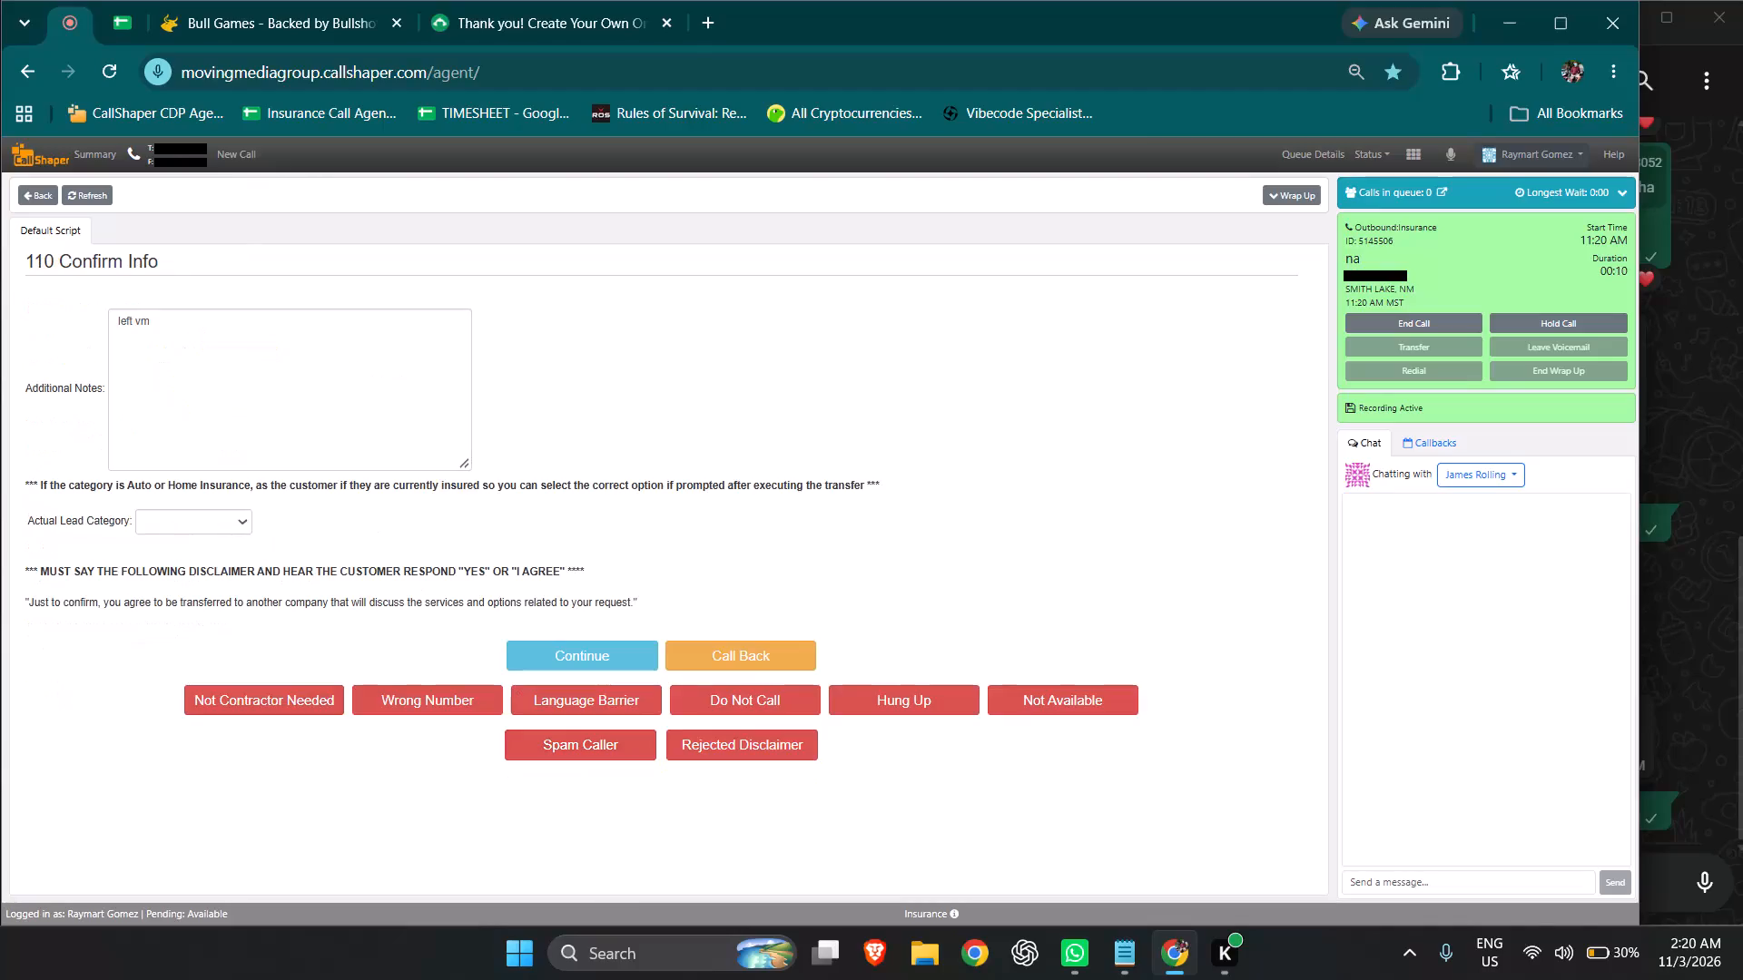
Add a second "left vm" line to the Smith Lake, NM lead's additional notes by copying the existing one.
click(332, 480)
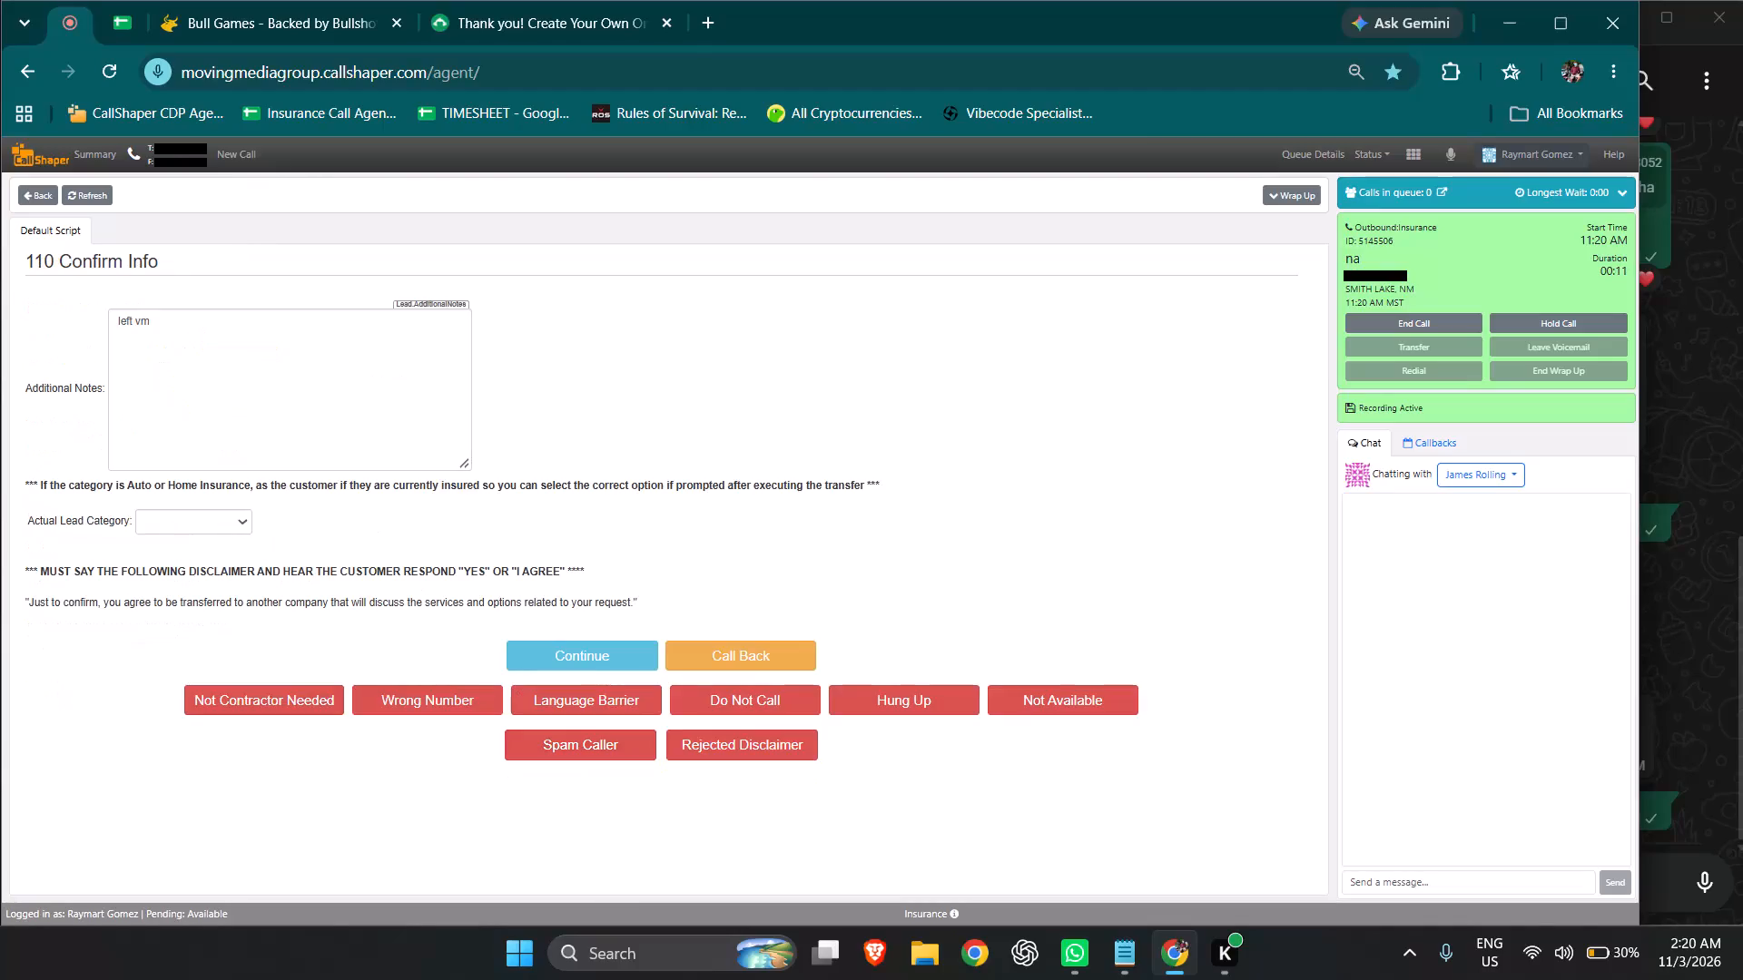
click(369, 383)
key(ctrl+a)
key(ctrl+c)
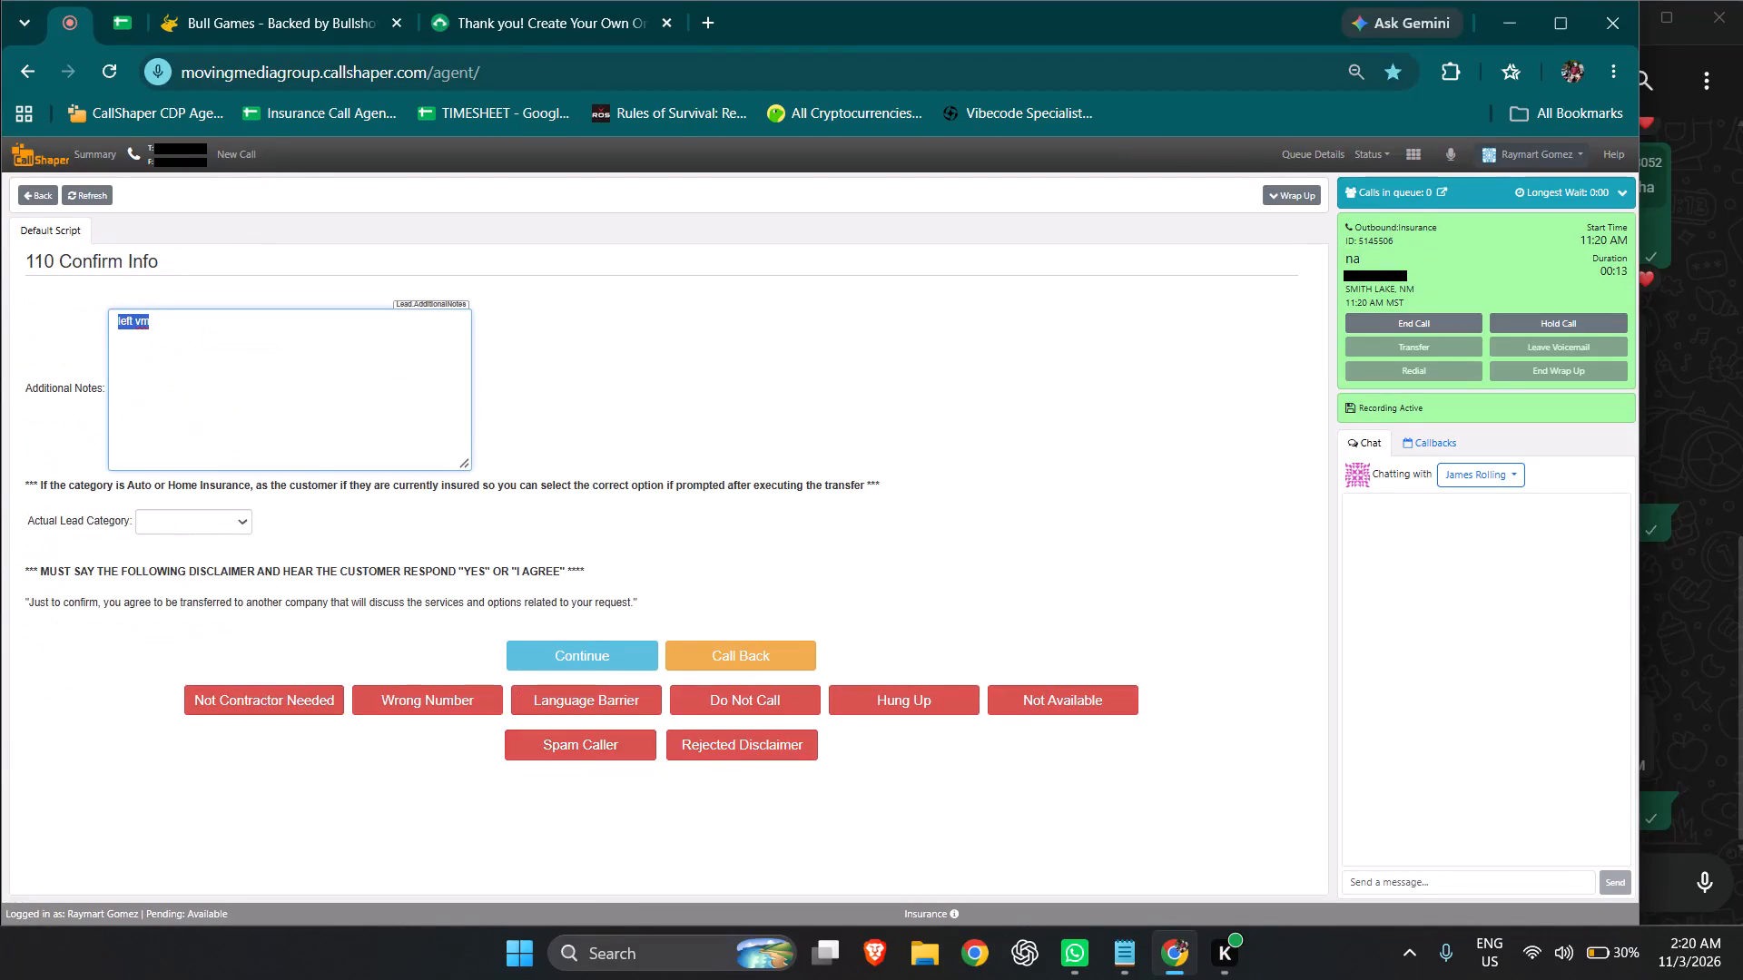
click(369, 383)
key(Return)
key(ctrl+v)
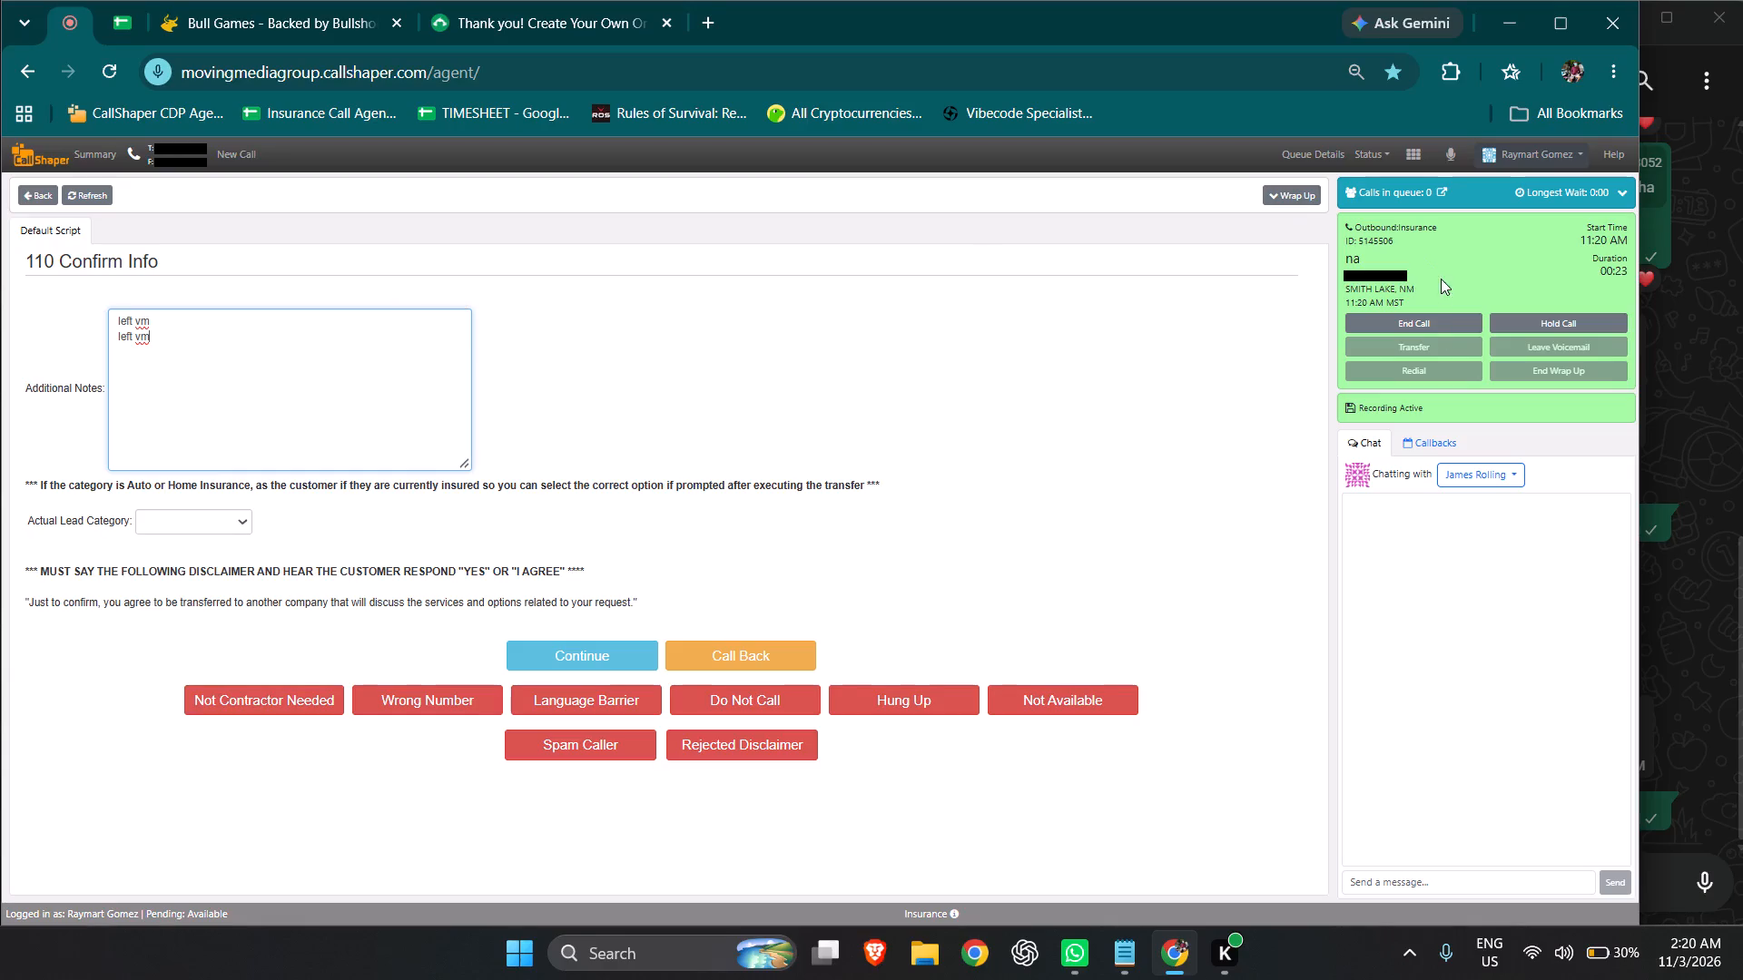
End the Smith Lake, NM call, disposition it as Not Available, finish it and end the wrap-up.
click(1438, 327)
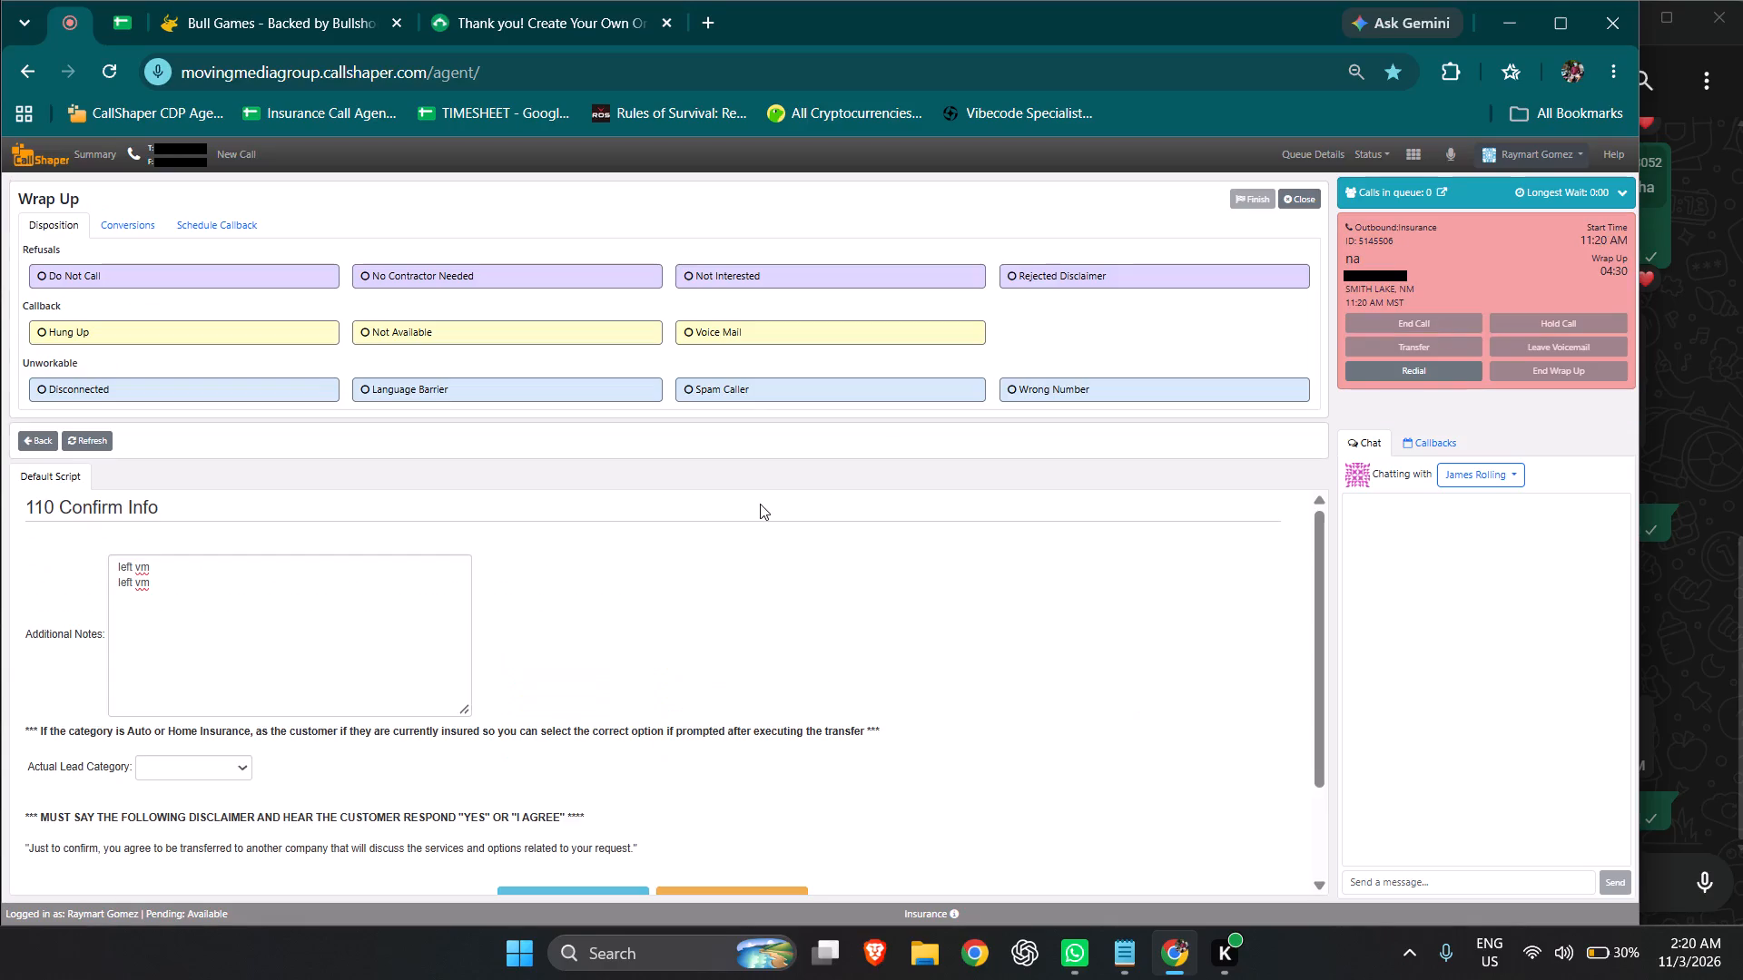
click(537, 342)
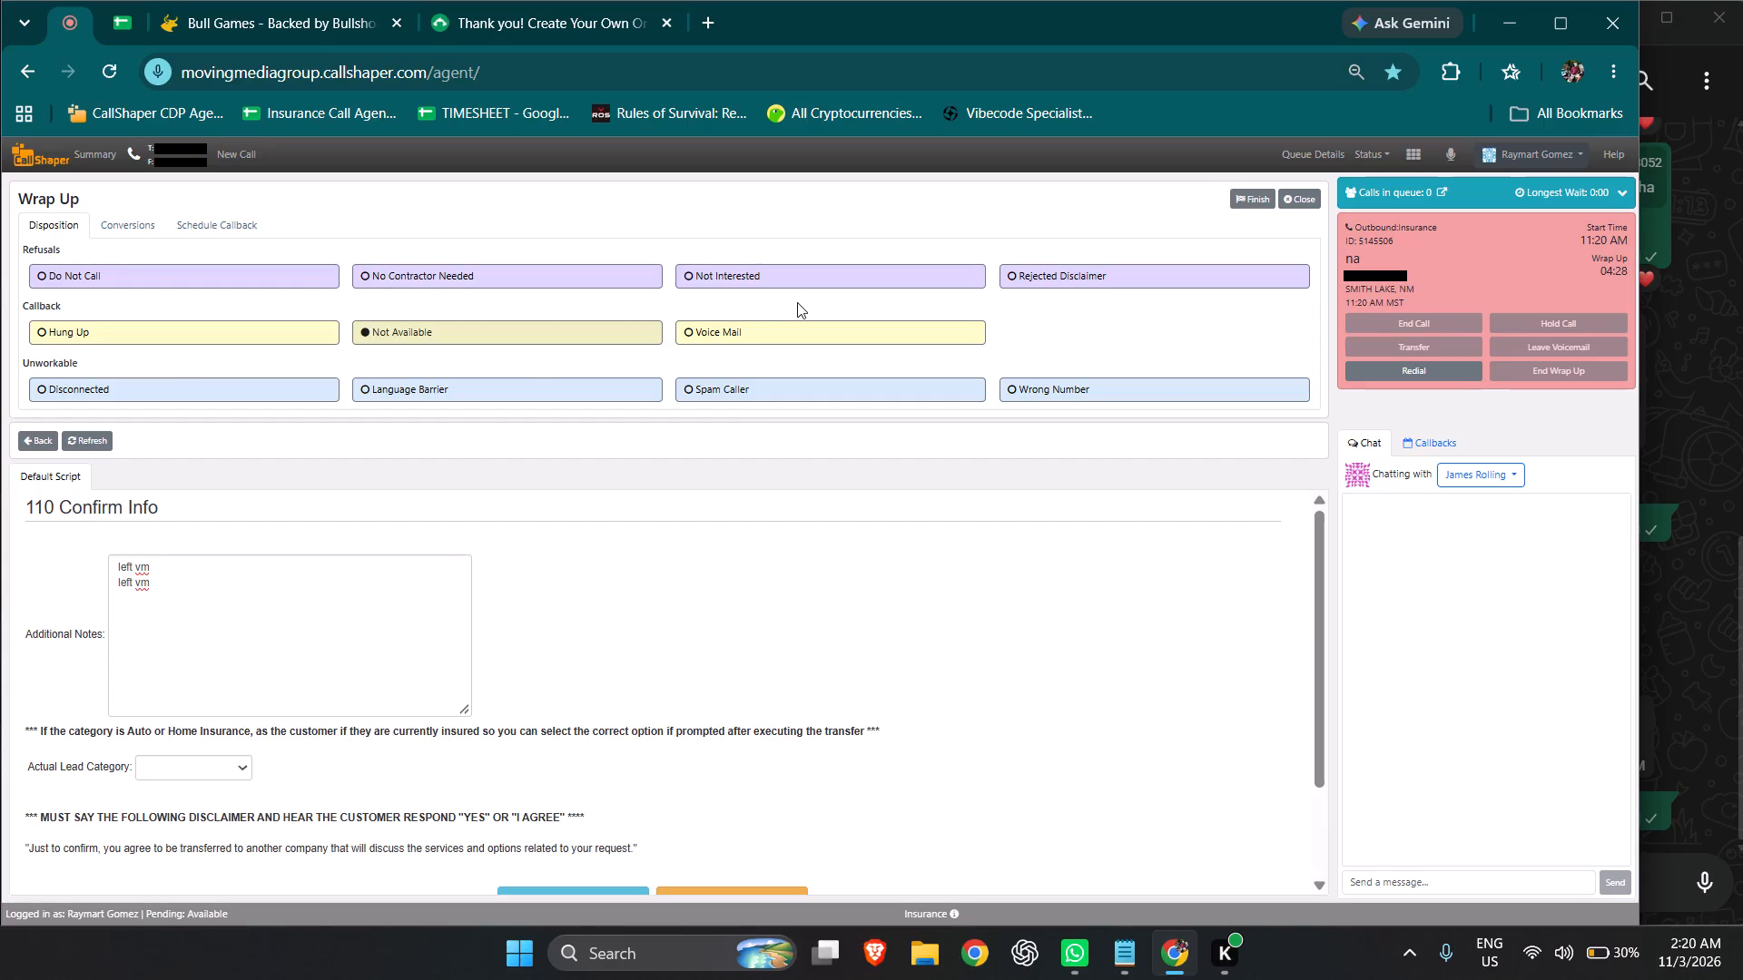
click(1245, 192)
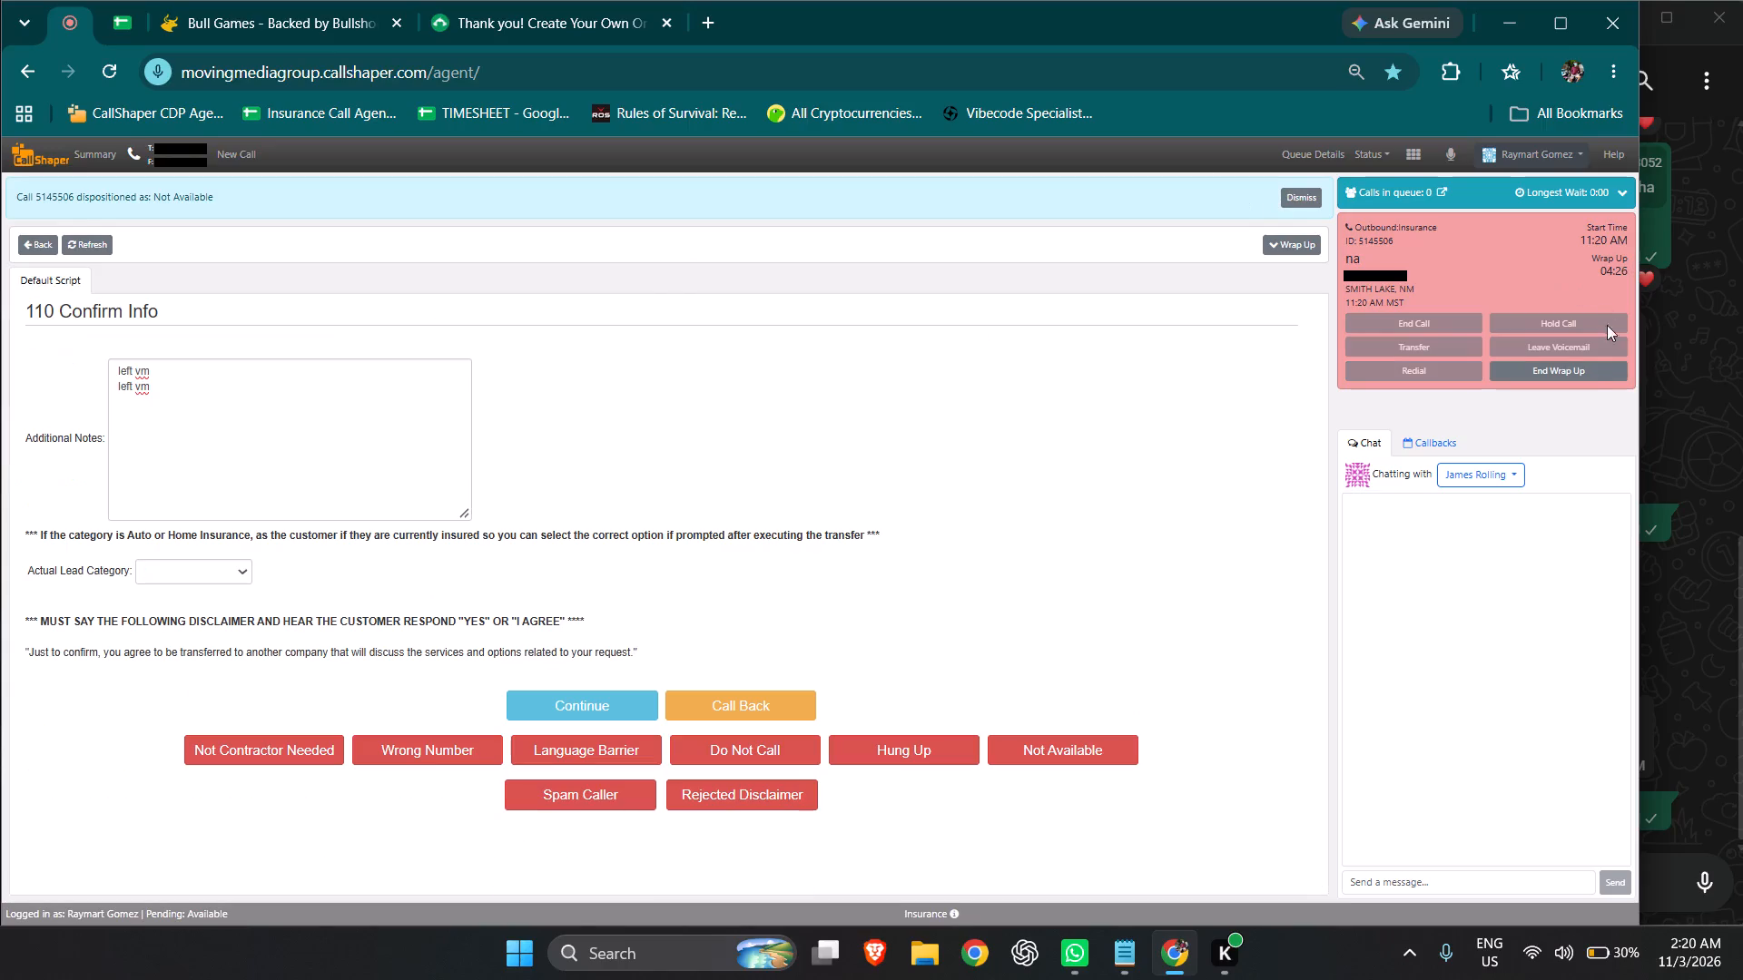
click(1593, 371)
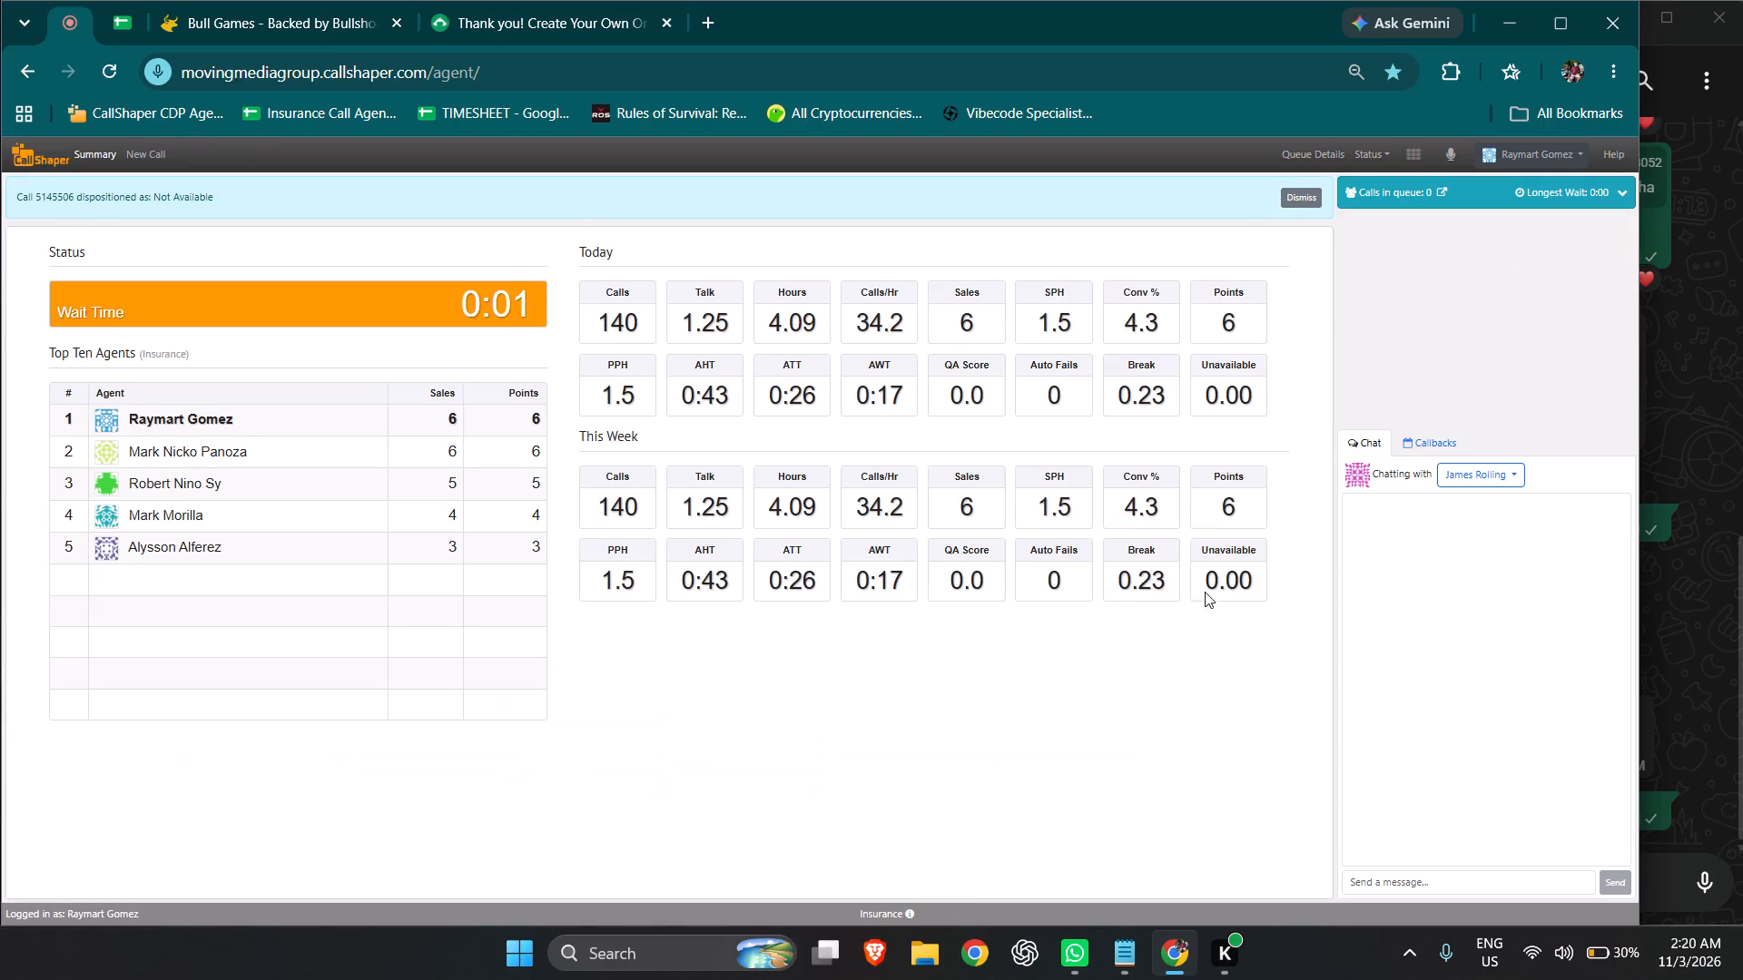